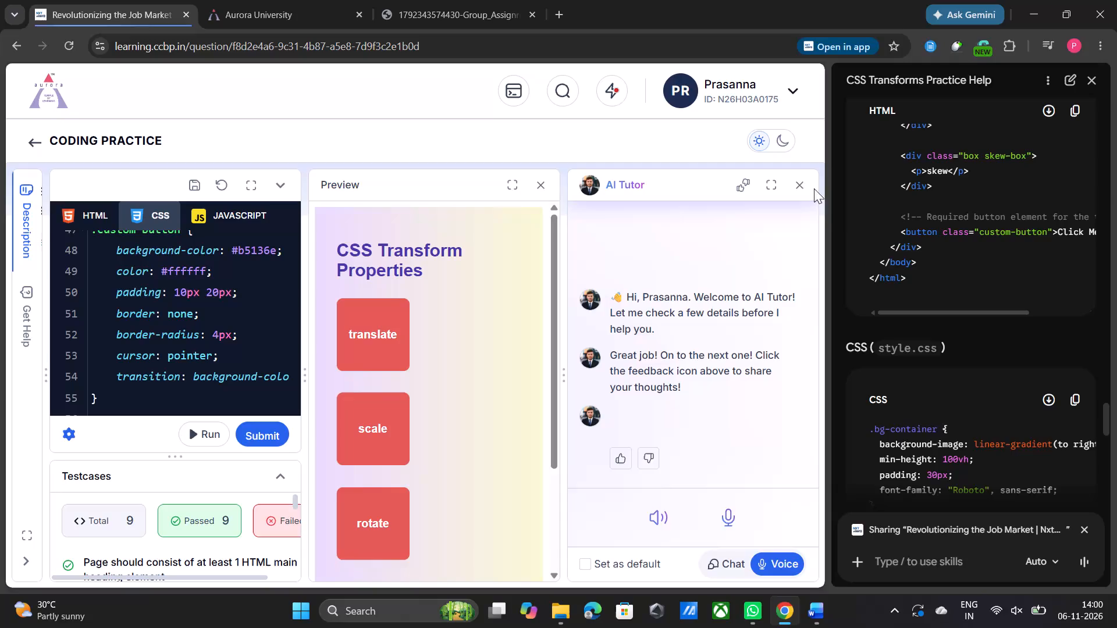
Close the CSS Transforms Practice Help assistant panel beside the coding practice.
left_click(1093, 81)
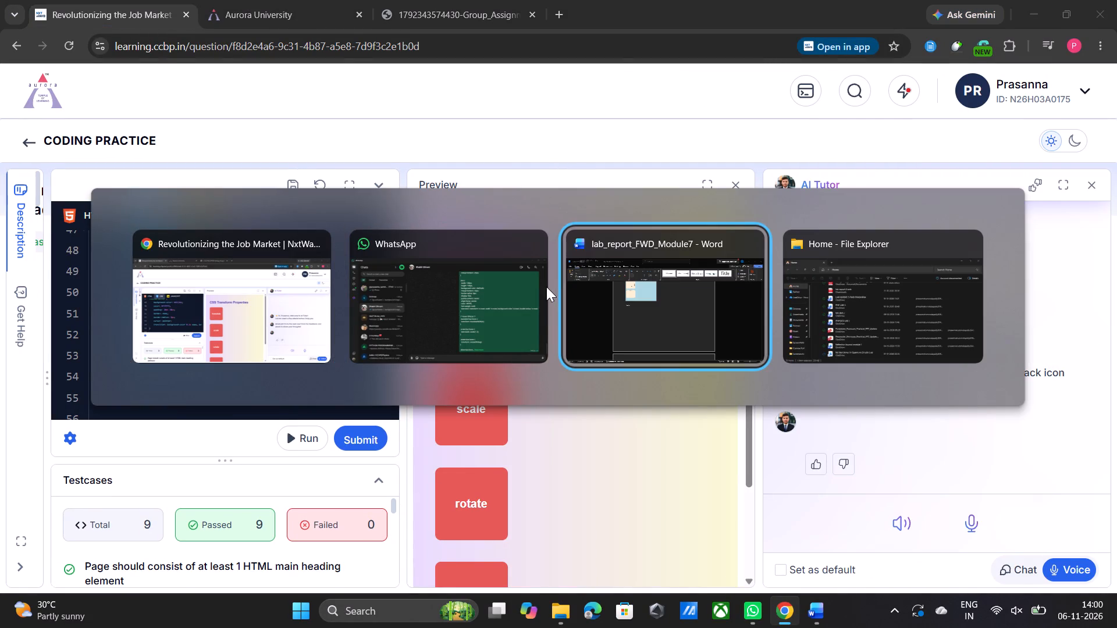
Switch to Word and review the transition practice code and output images in the lab_report_FWD_Module7 document.
scroll(482, 287, "up", 7)
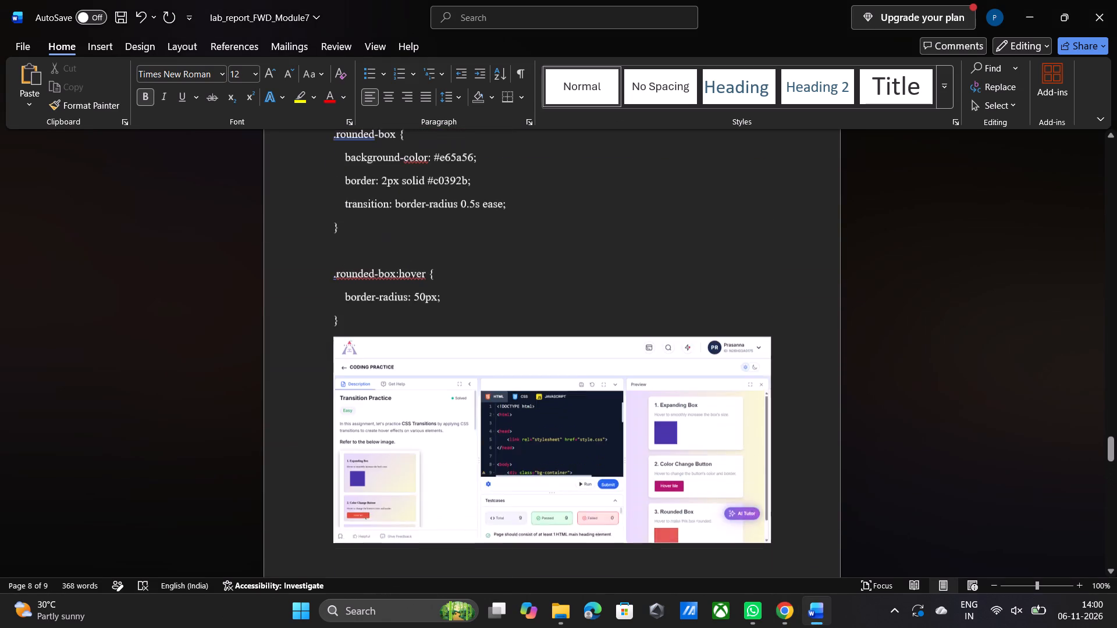
scroll(482, 287, "up", 7)
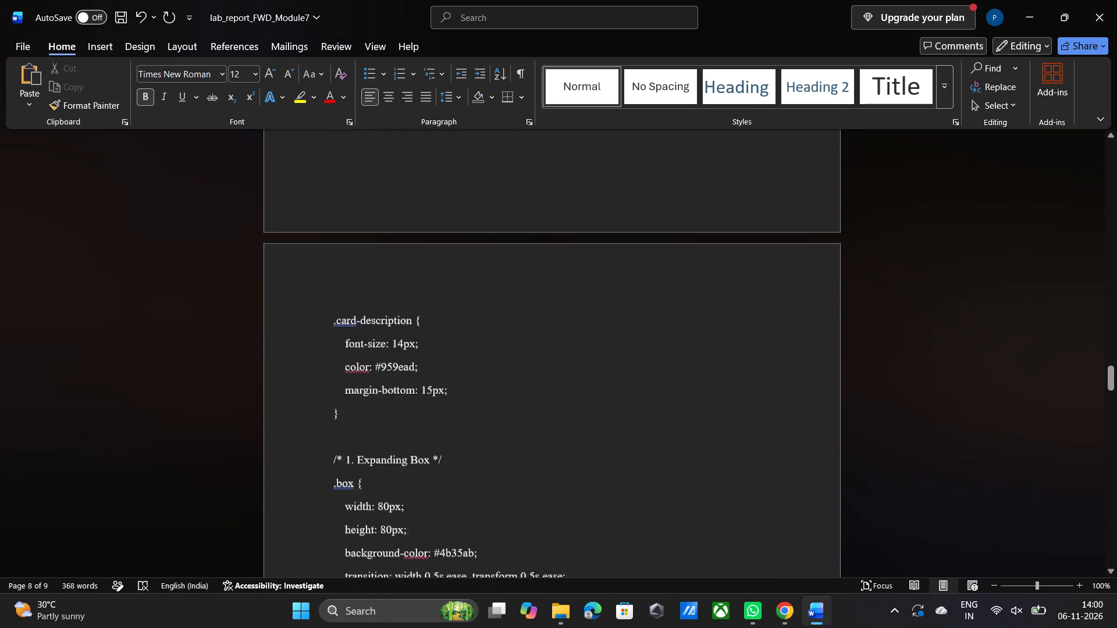
scroll(482, 287, "up", 6)
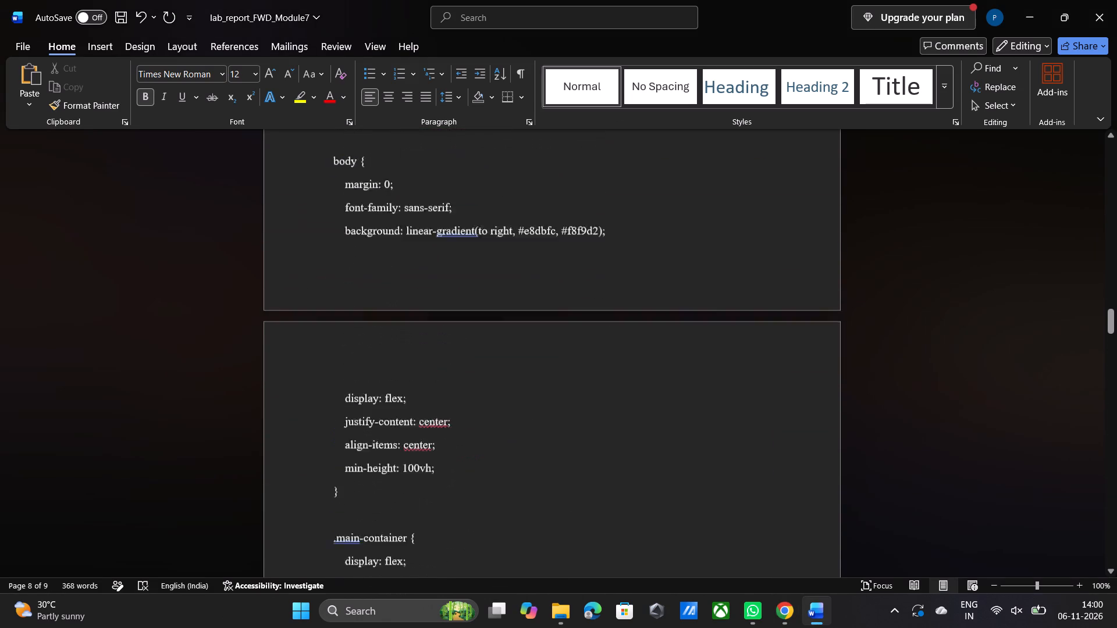
scroll(482, 287, "up", 4)
scroll(482, 287, "down", 3)
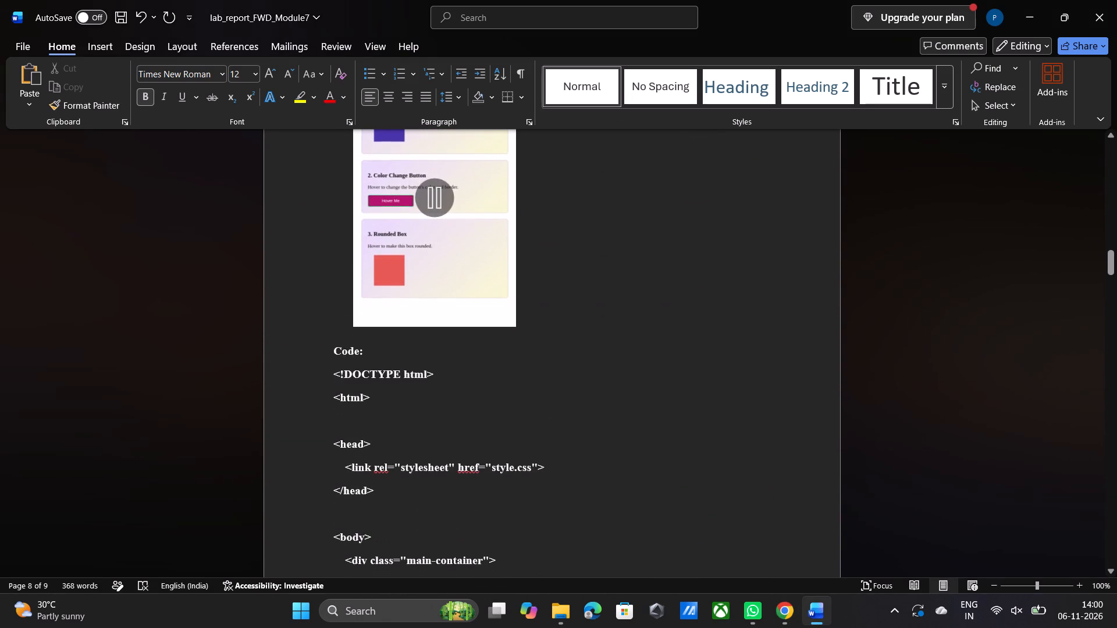
Close the lab_report_FWD_Module7 document.
left_click(1100, 23)
left_click(828, 399)
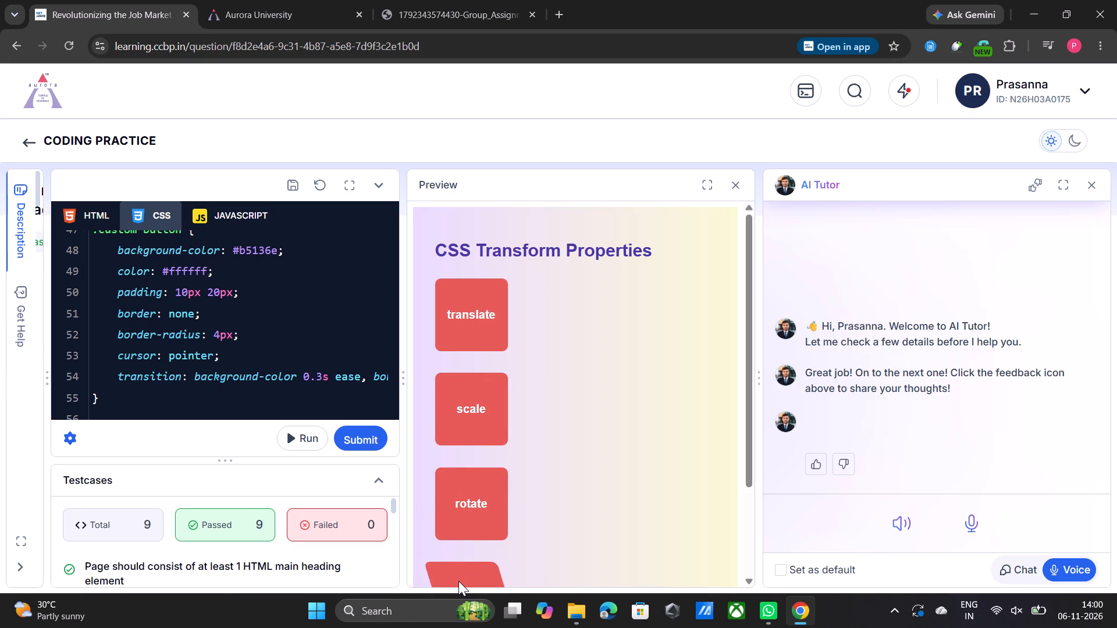
Leave the CSS transform coding practice in Chrome, go back to the learning portal's home page and reload it.
left_click(29, 151)
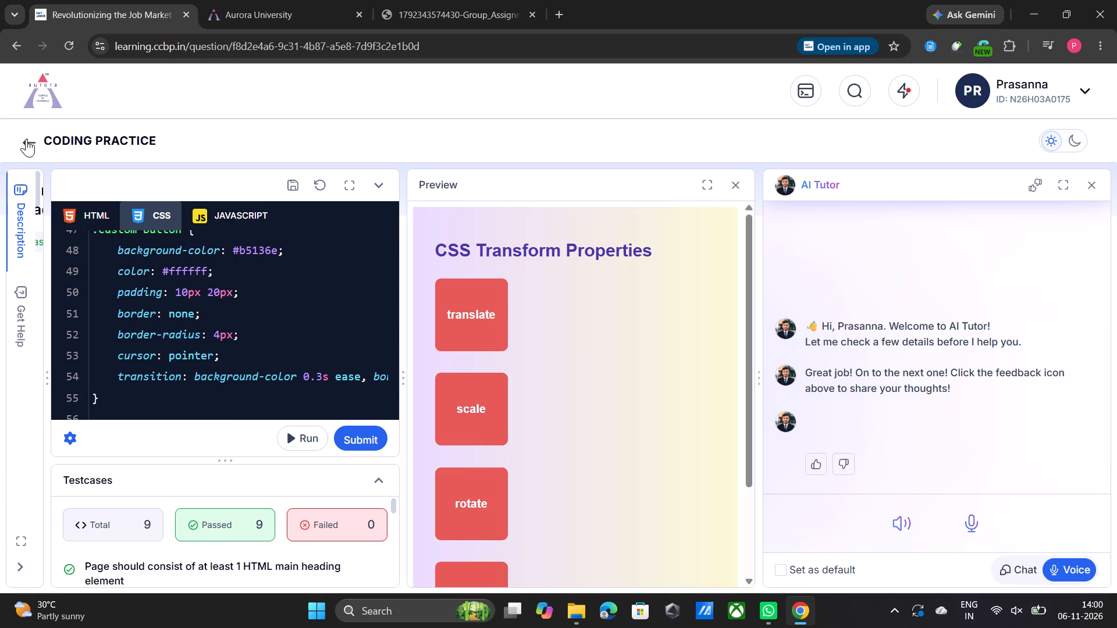
left_click(26, 139)
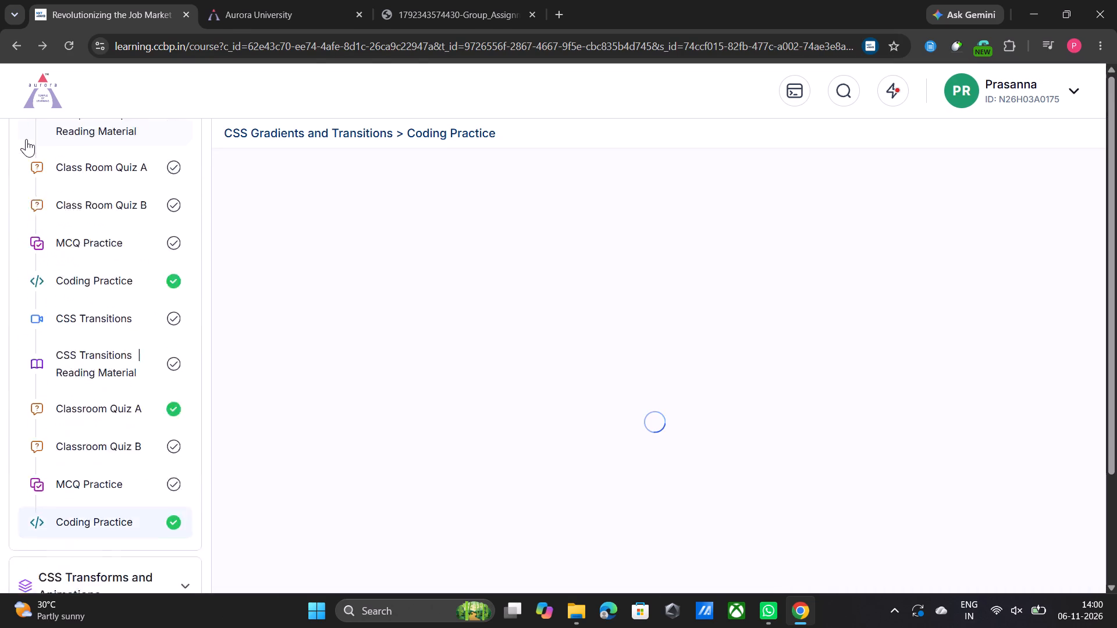
scroll(122, 224, "up", 6)
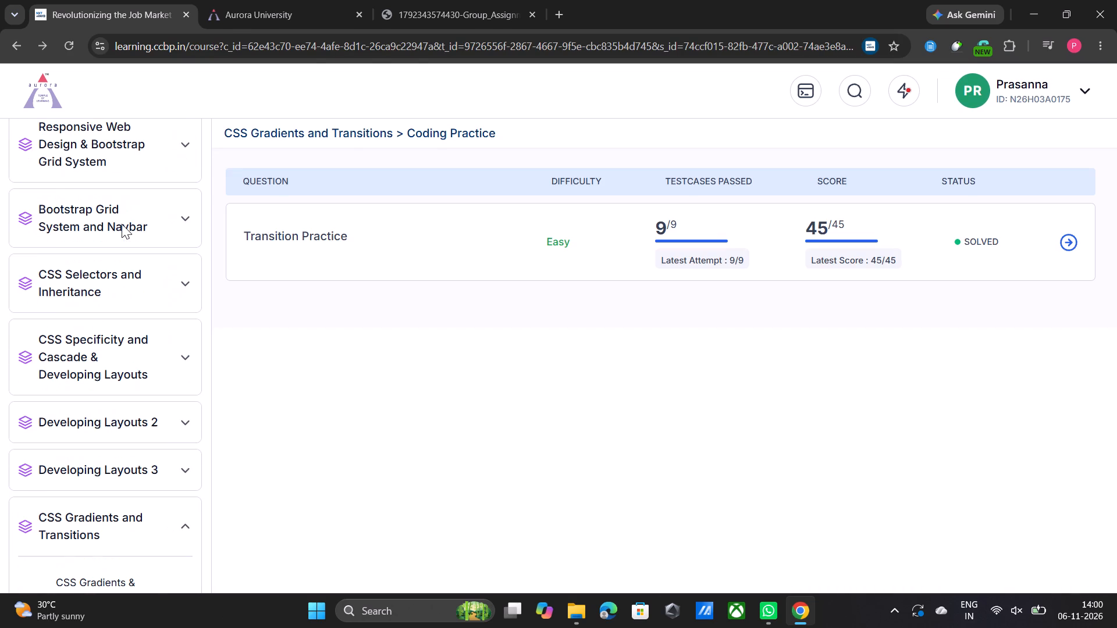
left_click(20, 138)
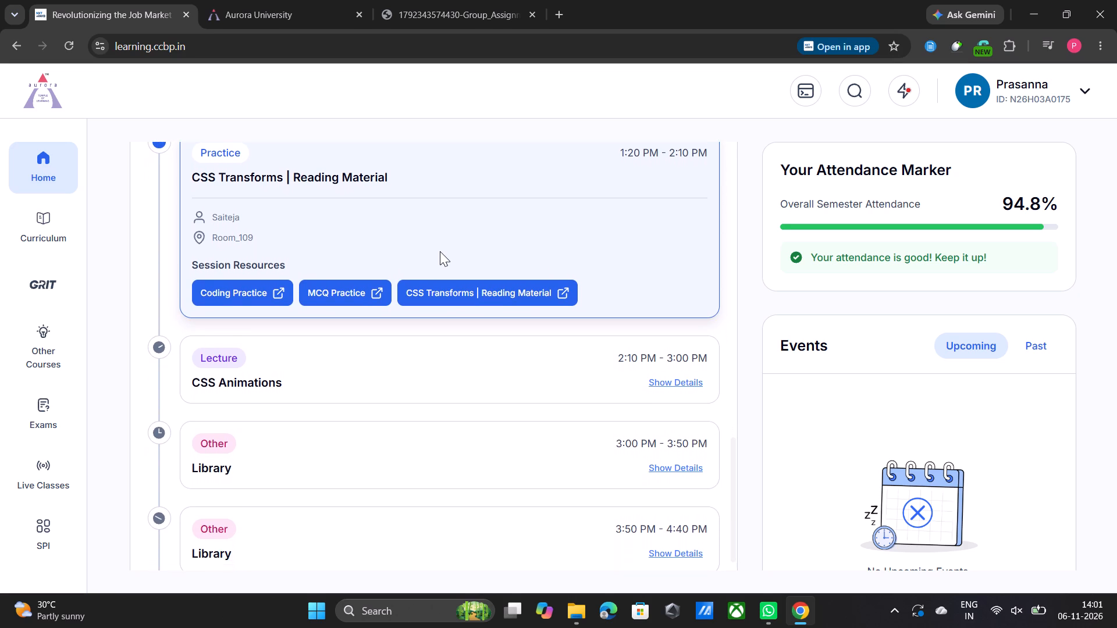
key("ctrl+r")
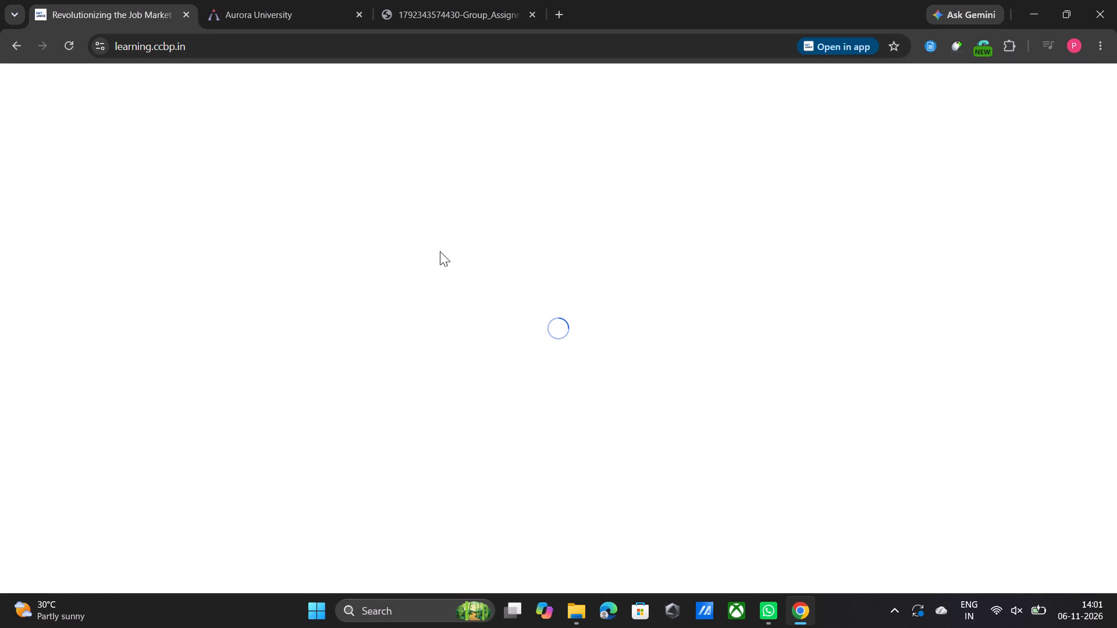
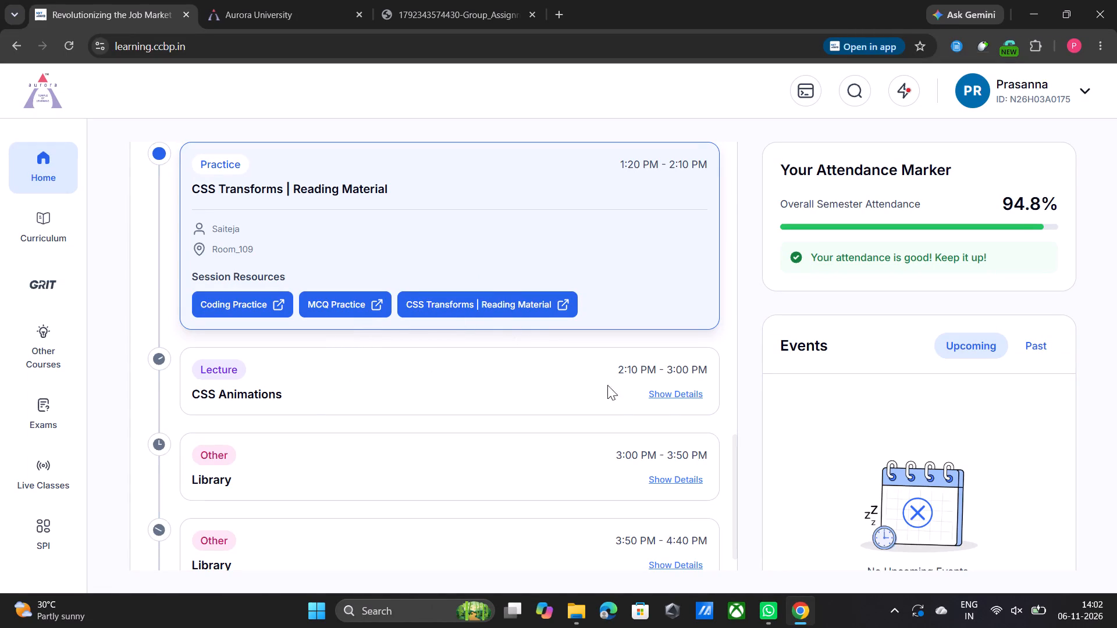
Expand the details of the 2:10 PM - 3:00 PM CSS Animations lecture in the schedule to view its session resources.
left_click(667, 398)
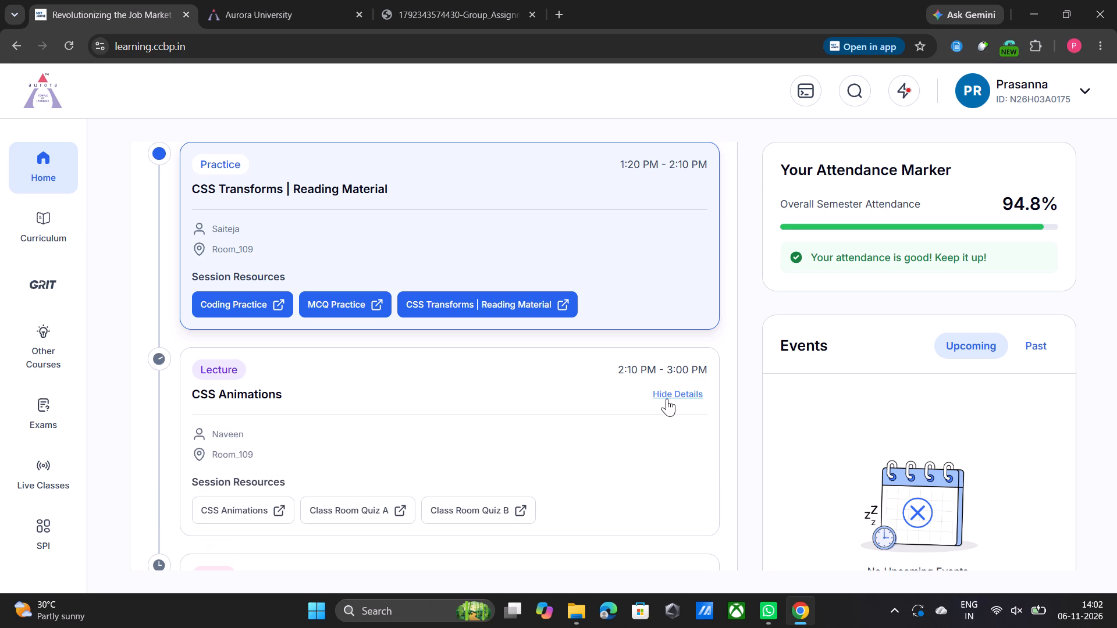
left_click(667, 398)
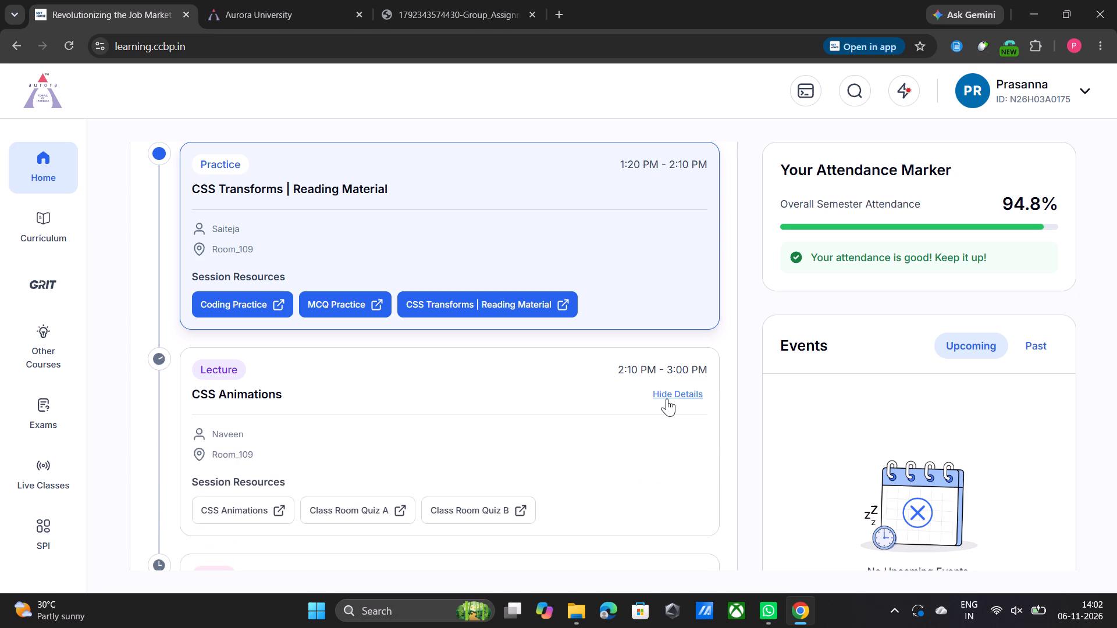
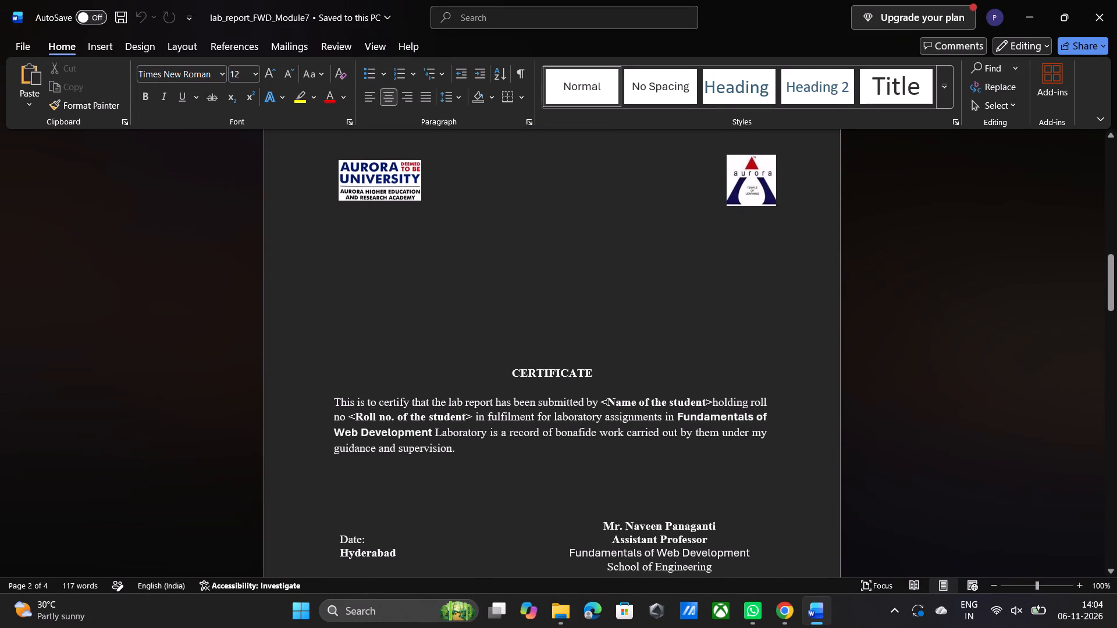
Replace the "<Name of the student>" placeholder in the certificate paragraph with the student's full name in capitals, followed by a space.
left_click(711, 401)
key("BackSpace")
key("BackSpace")
key("BackSpace")
key("BackSpace")
key("BackSpace")
key("BackSpace")
key("BackSpace")
key("BackSpace")
key("BackSpace")
key("BackSpace")
key("BackSpace")
key("BackSpace")
key("BackSpace")
key("BackSpace")
key("BackSpace")
key("BackSpace")
key("BackSpace")
key("BackSpace")
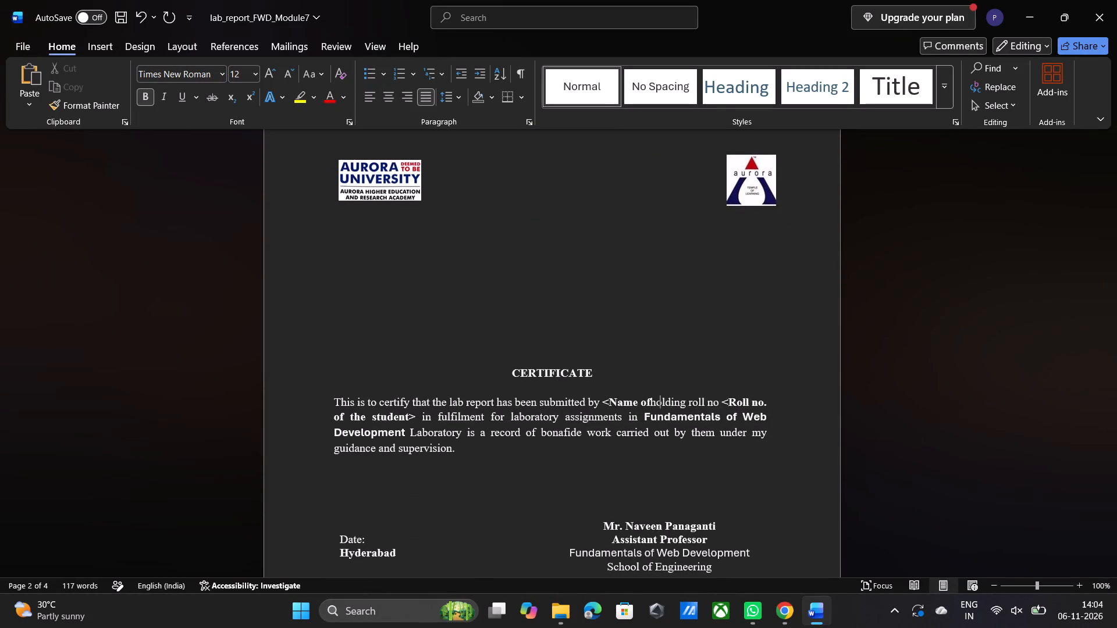
key("BackSpace")
key("BackSpace")
key("BackSpace")
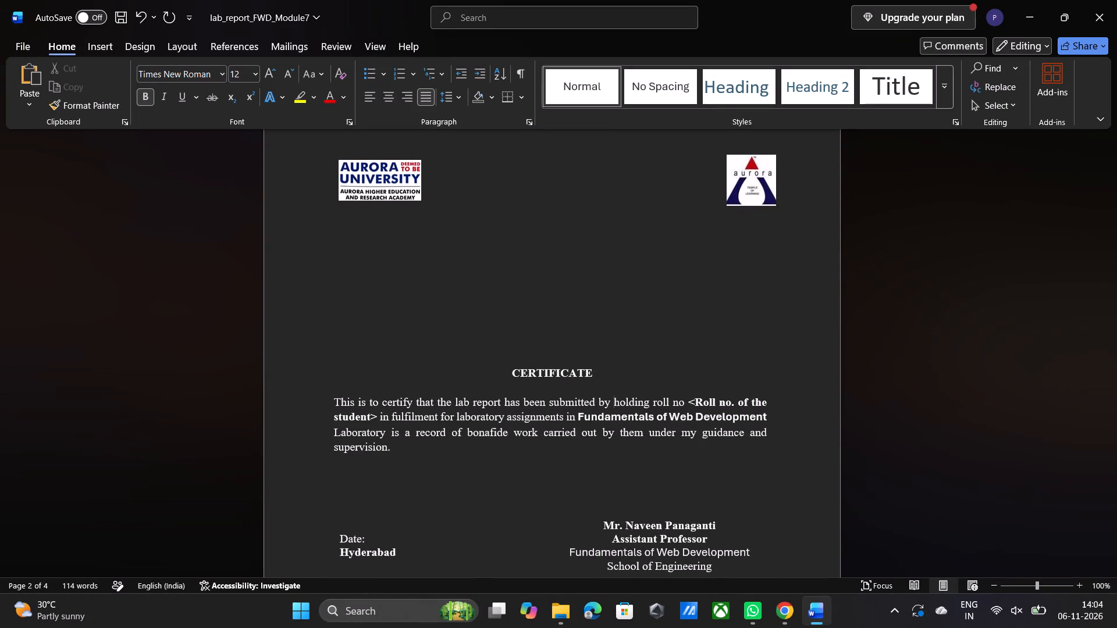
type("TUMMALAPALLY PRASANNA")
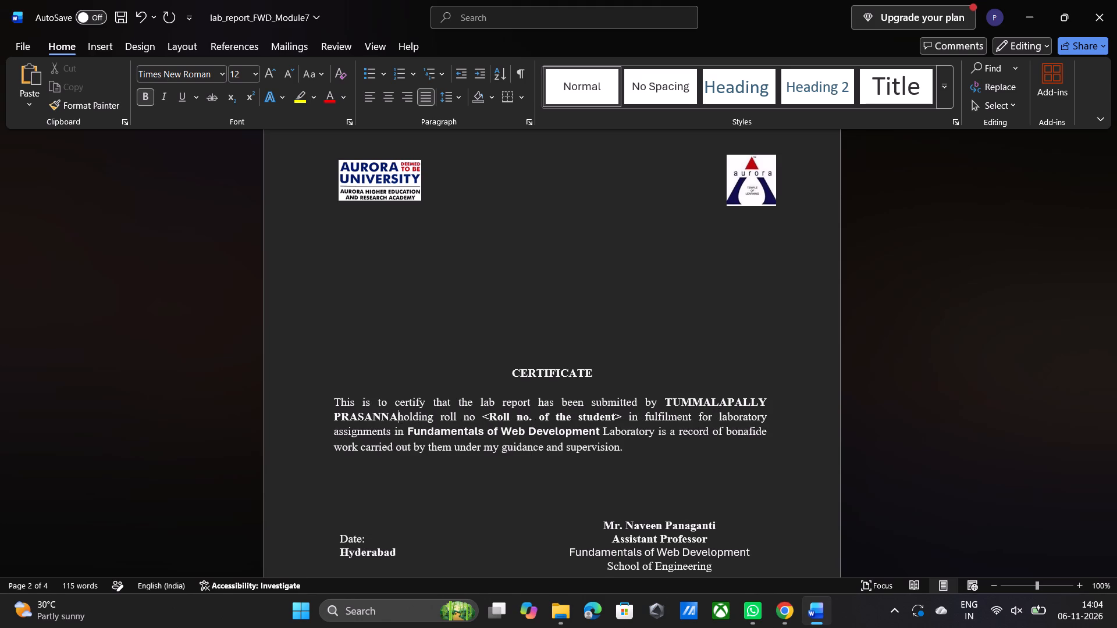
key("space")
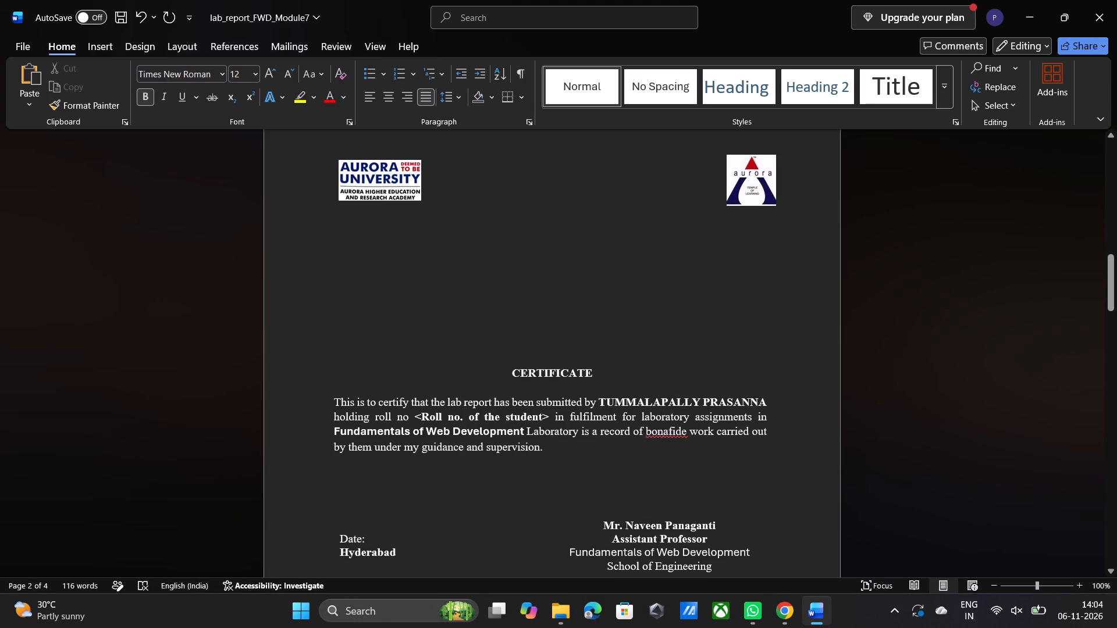
Replace the "<Roll no. of the student>" placeholder in the certificate paragraph with the student's roll number.
left_click(548, 420)
key("BackSpace")
key("BackSpace")
key("BackSpace")
key("BackSpace")
key("BackSpace")
key("BackSpace")
key("BackSpace")
key("BackSpace")
key("BackSpace")
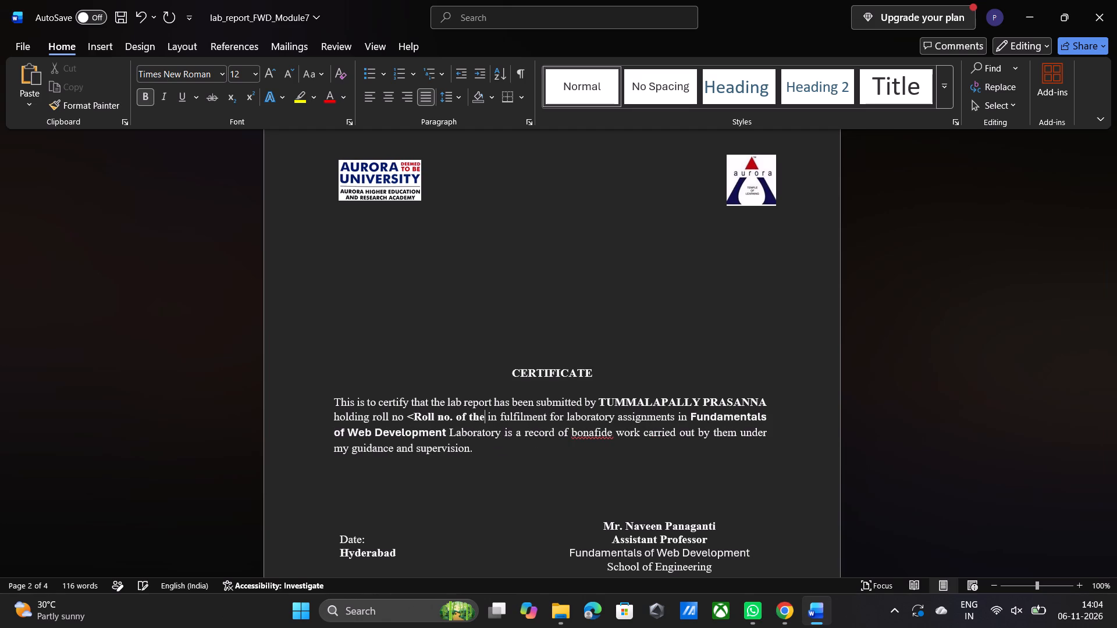
key("BackSpace")
key("BackSpace")
key("BackSpace")
key("BackSpace")
key("BackSpace")
key("BackSpace")
key("BackSpace")
key("BackSpace")
key("BackSpace")
key("BackSpace")
key("BackSpace")
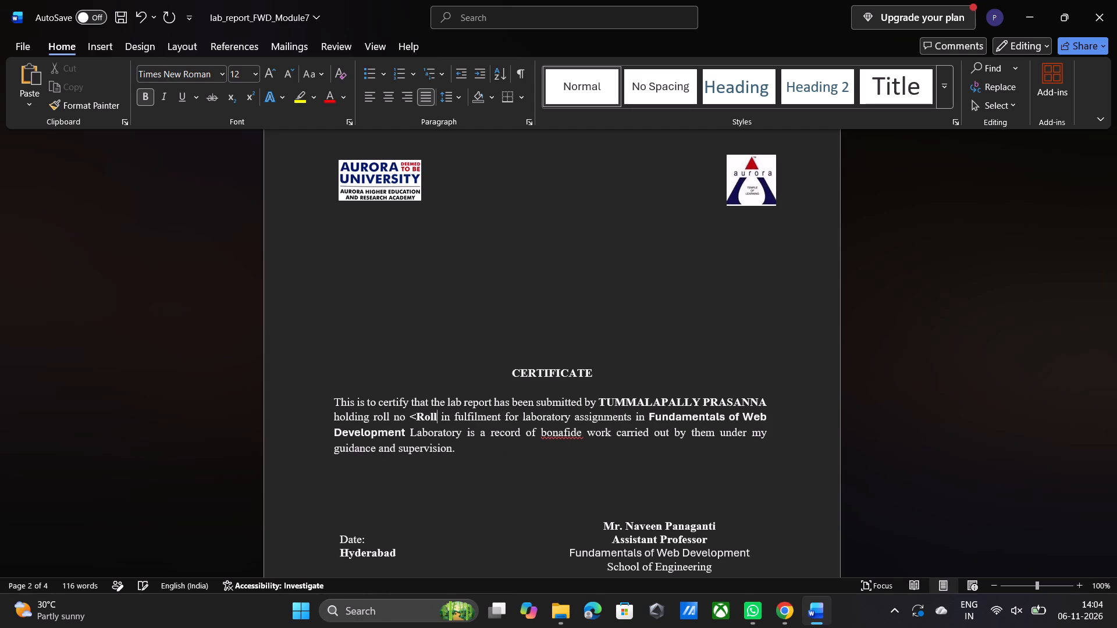
key("BackSpace")
key("BackSpace")
key("BackSpace")
key("BackSpace")
key("BackSpace")
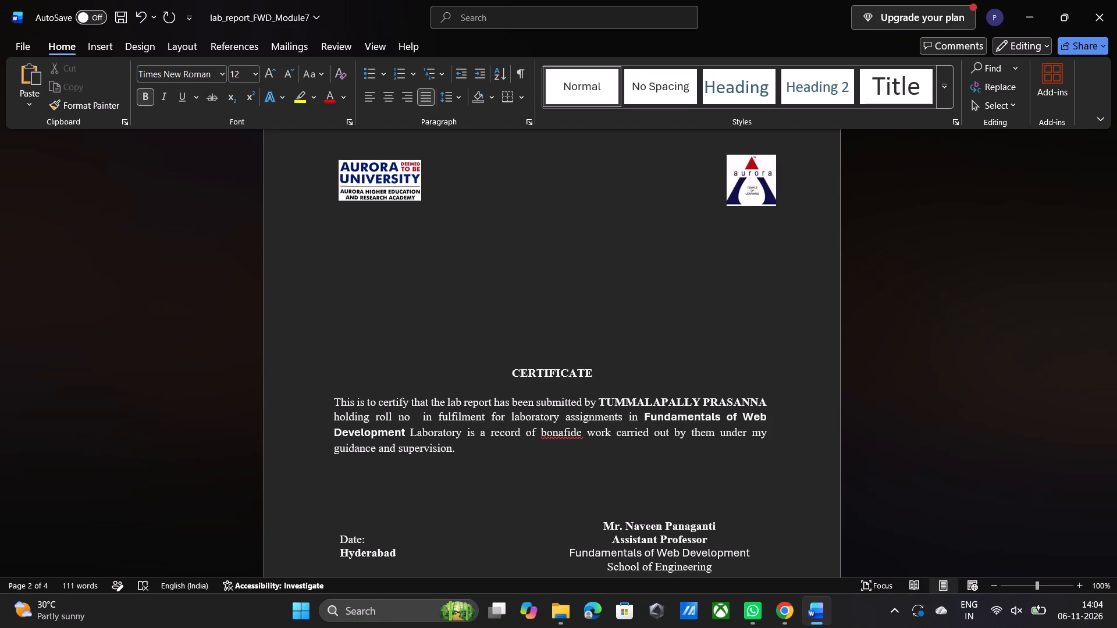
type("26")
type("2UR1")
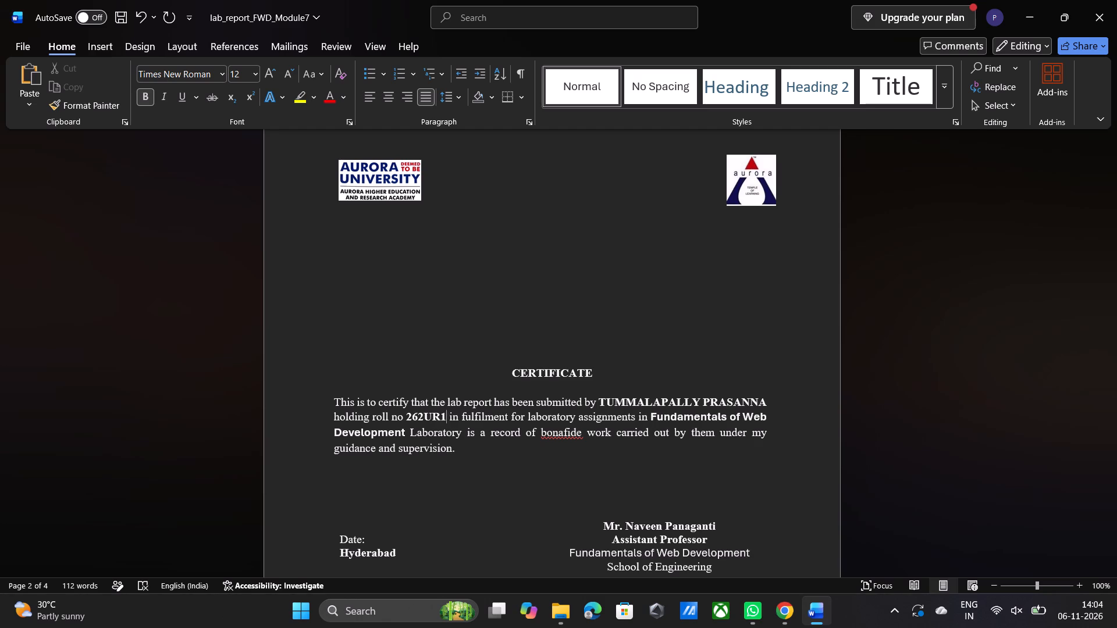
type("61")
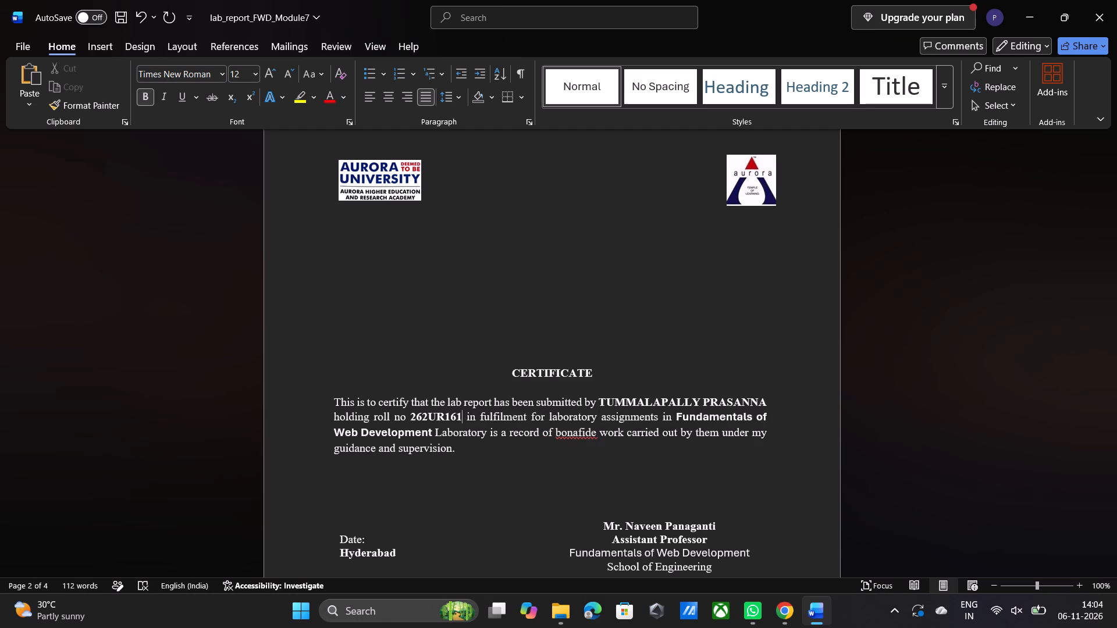
Complete the student's roll number in the certificate paragraph by adding its last two digits.
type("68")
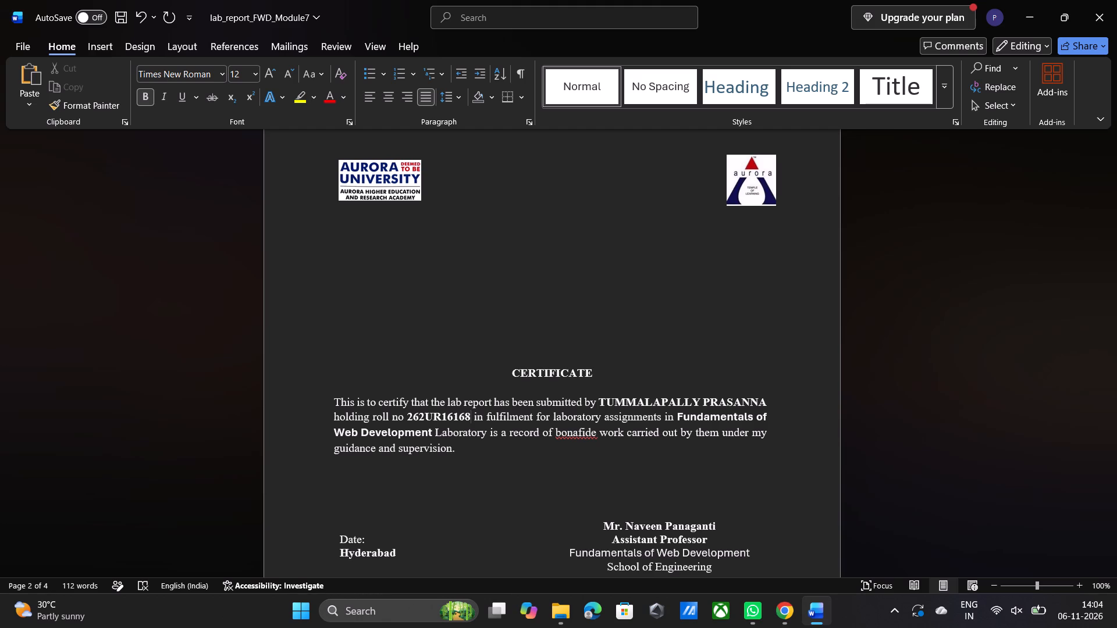
Review the rest of the lab report from the certificate through the CSS transitions experiment and its Code section.
scroll(581, 515, "down", 1)
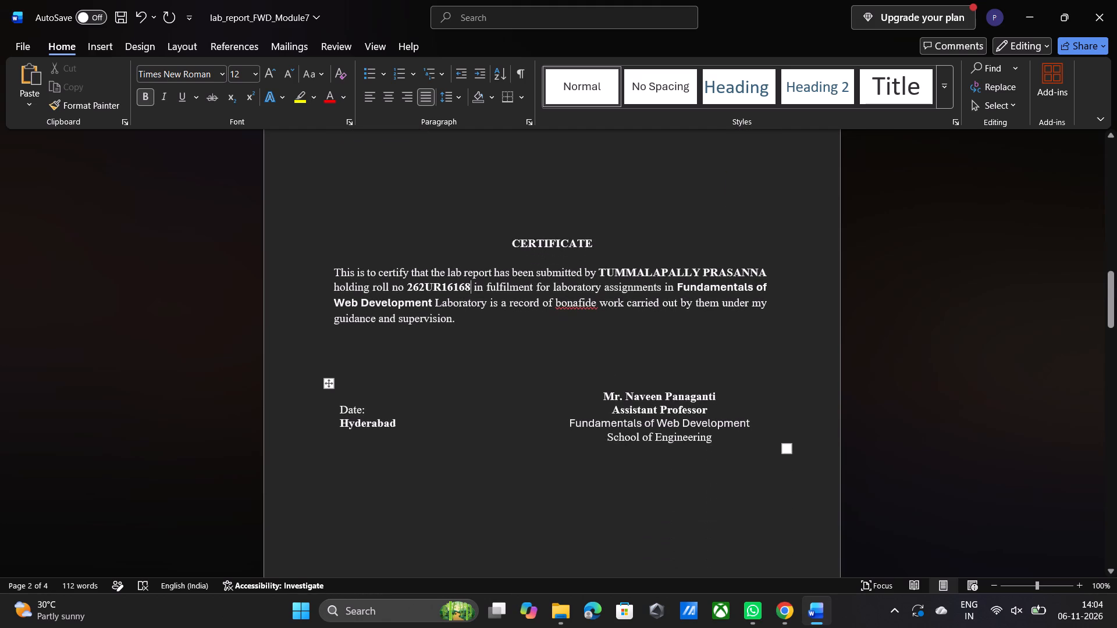
scroll(581, 515, "down", 4)
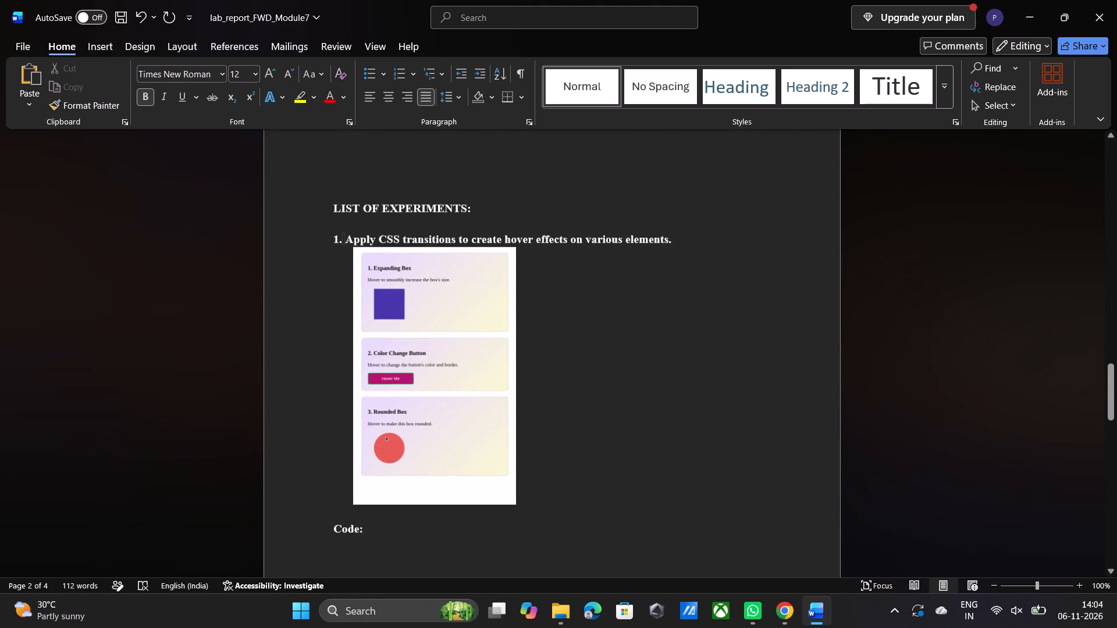
scroll(581, 515, "down", 2)
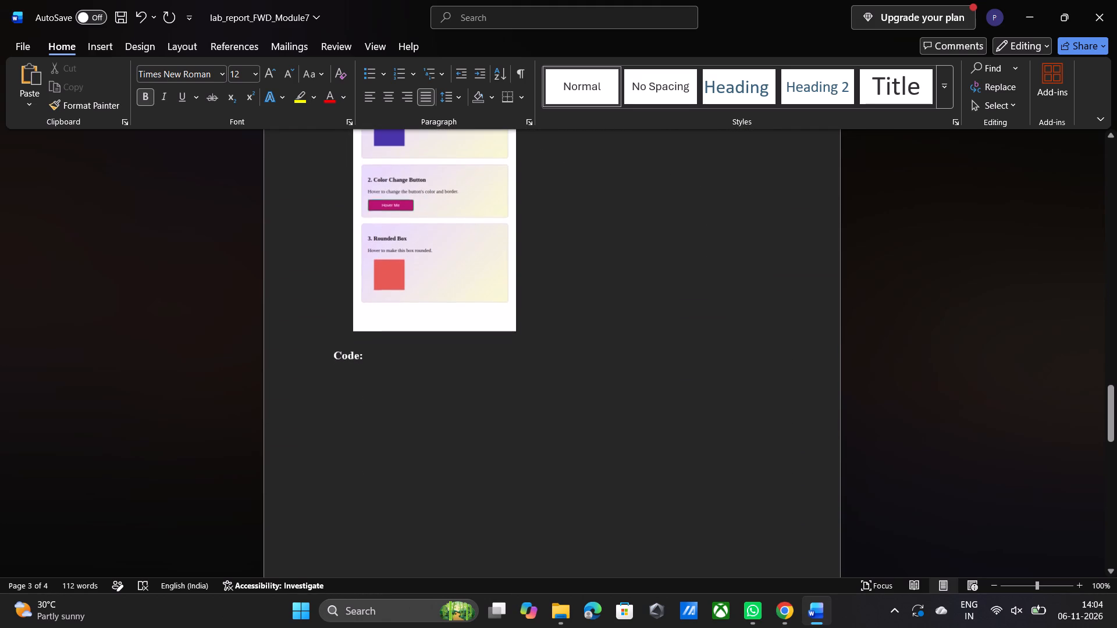
scroll(581, 515, "down", 1)
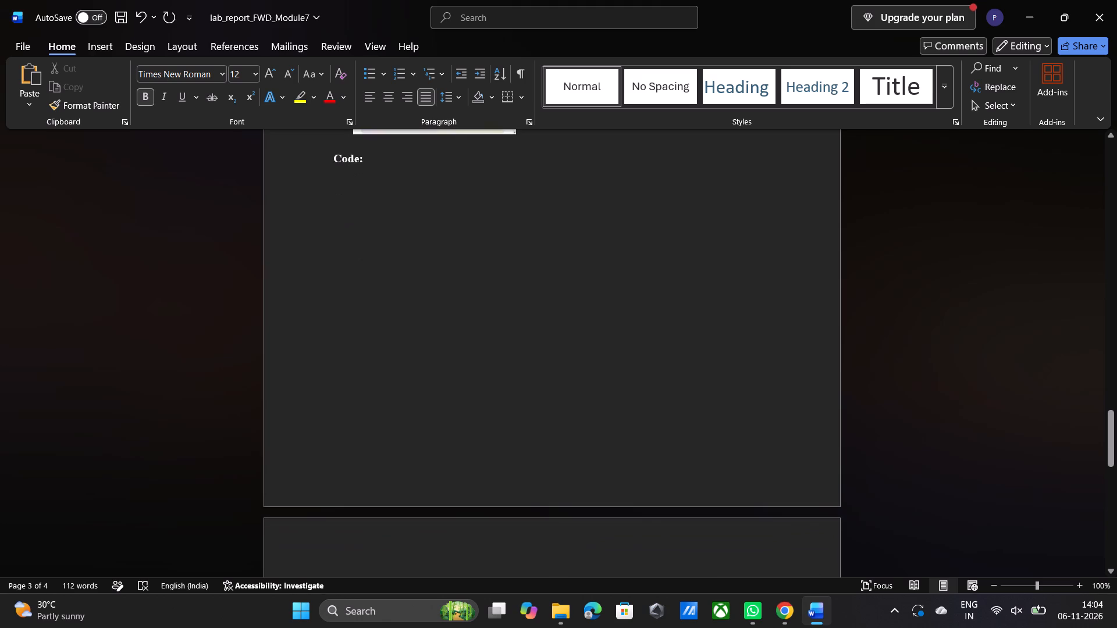
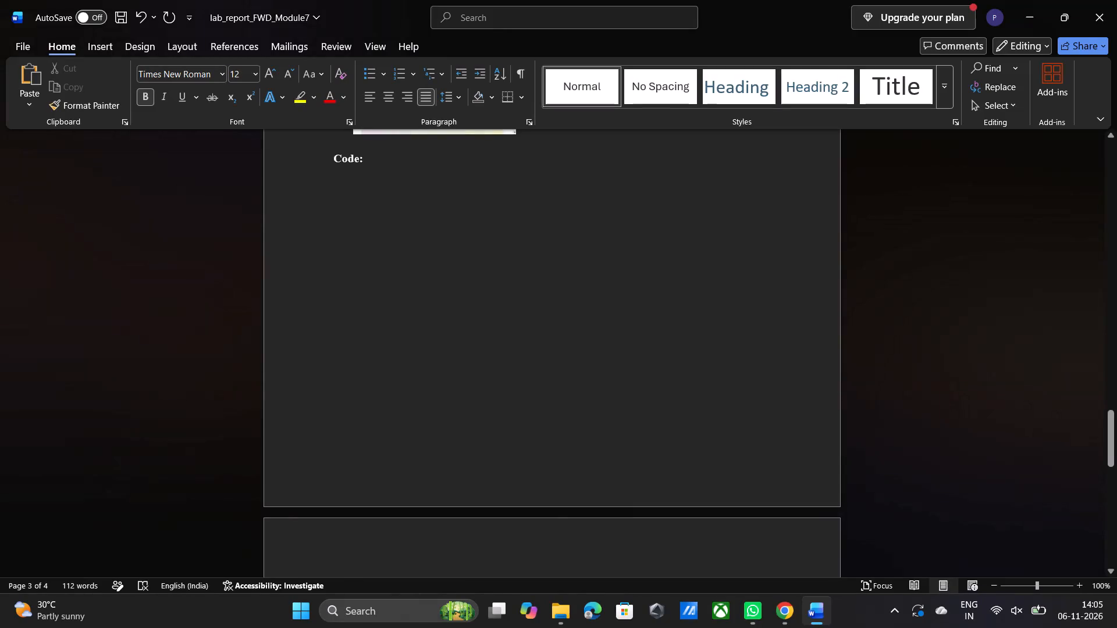
Paste the copied HTML code of the CSS transform exercise on the empty line below the "Code:" heading.
left_click(351, 192)
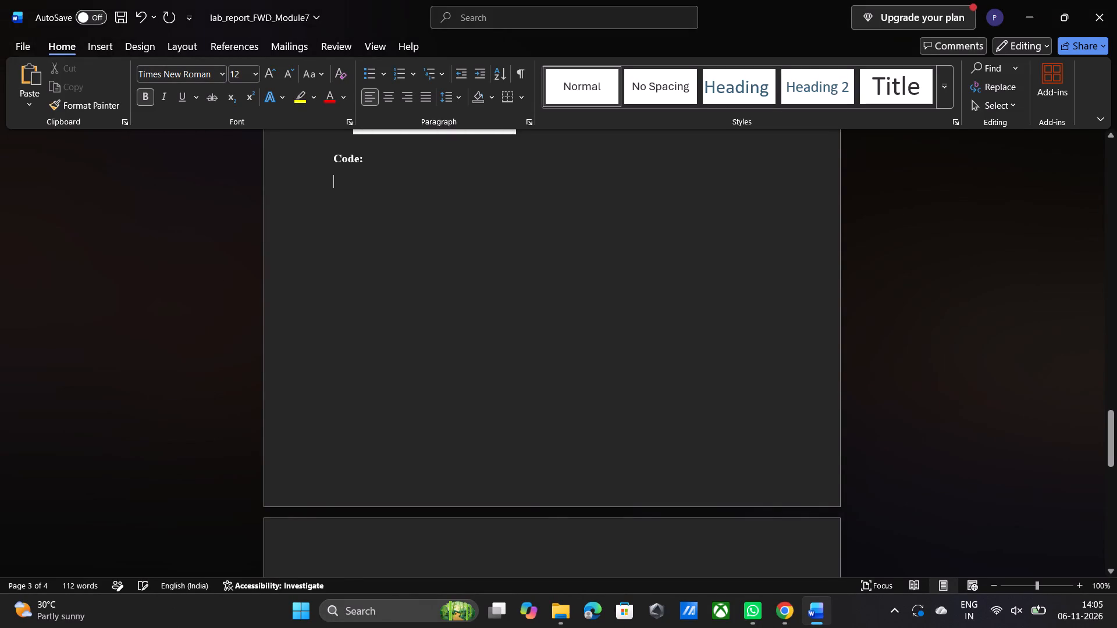
key("ctrl+v")
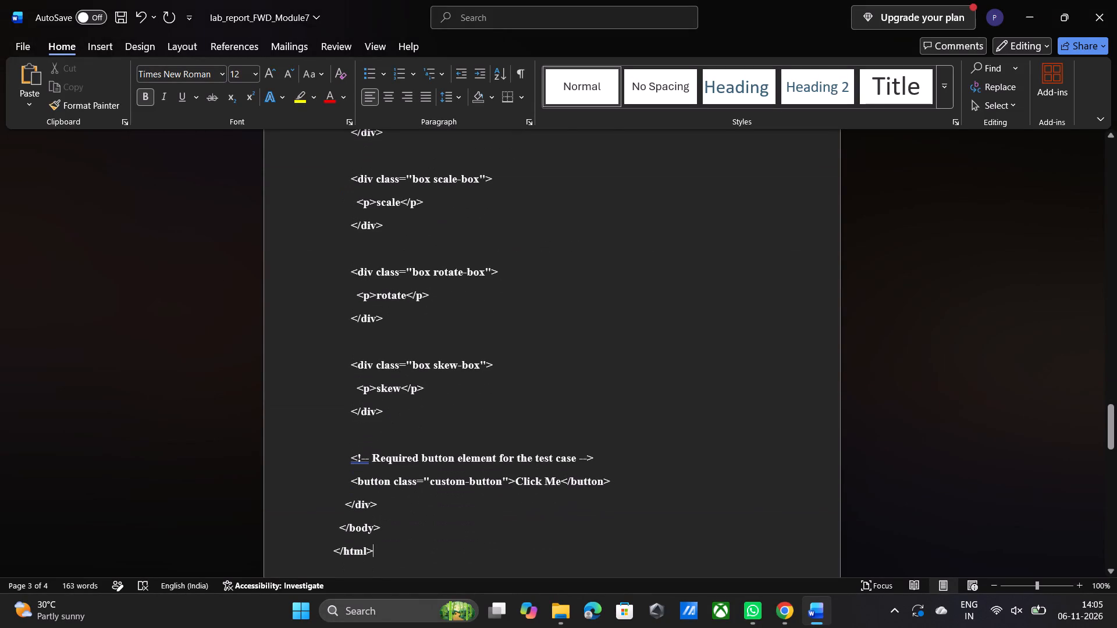
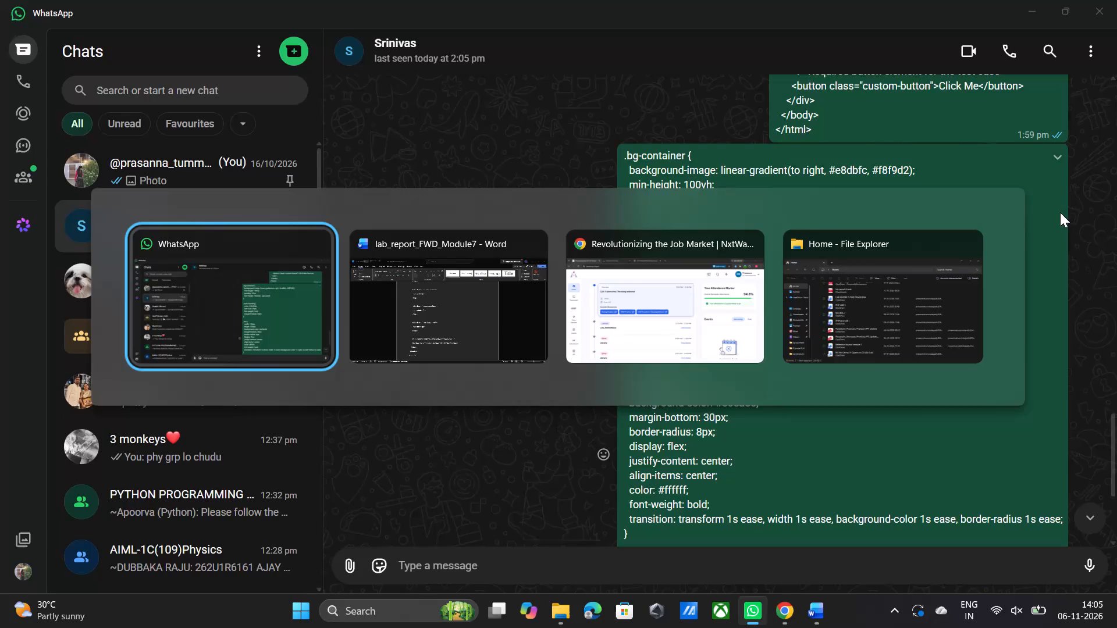
Switch to the Word lab report and paste the copied CSS code on a new line below the closing </html> tag.
scroll(1060, 212, "right", 1)
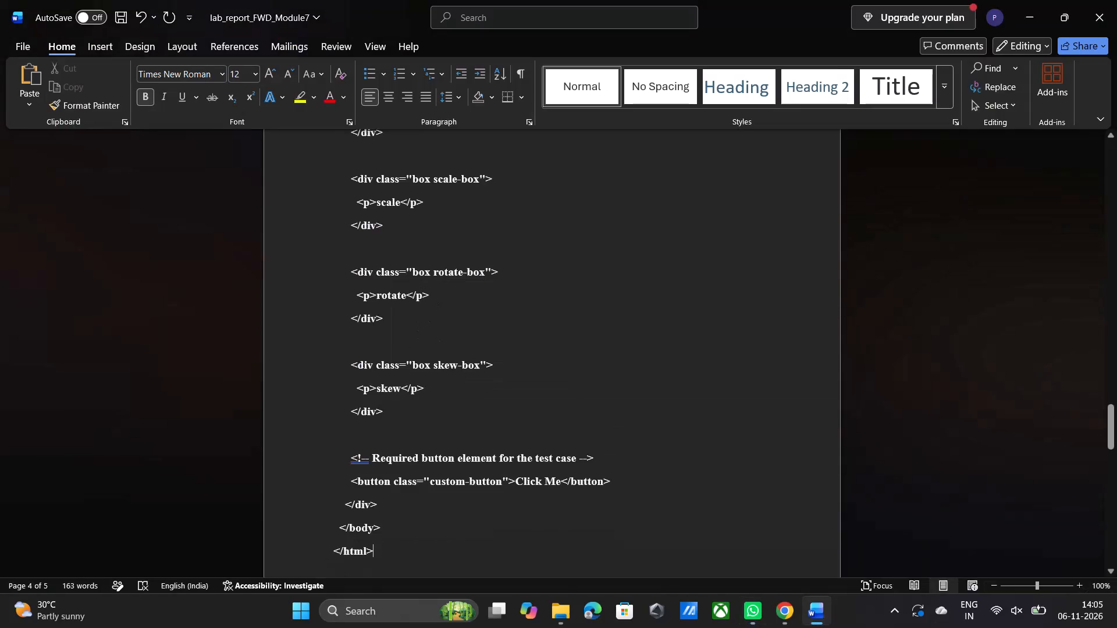
scroll(667, 411, "down", 2)
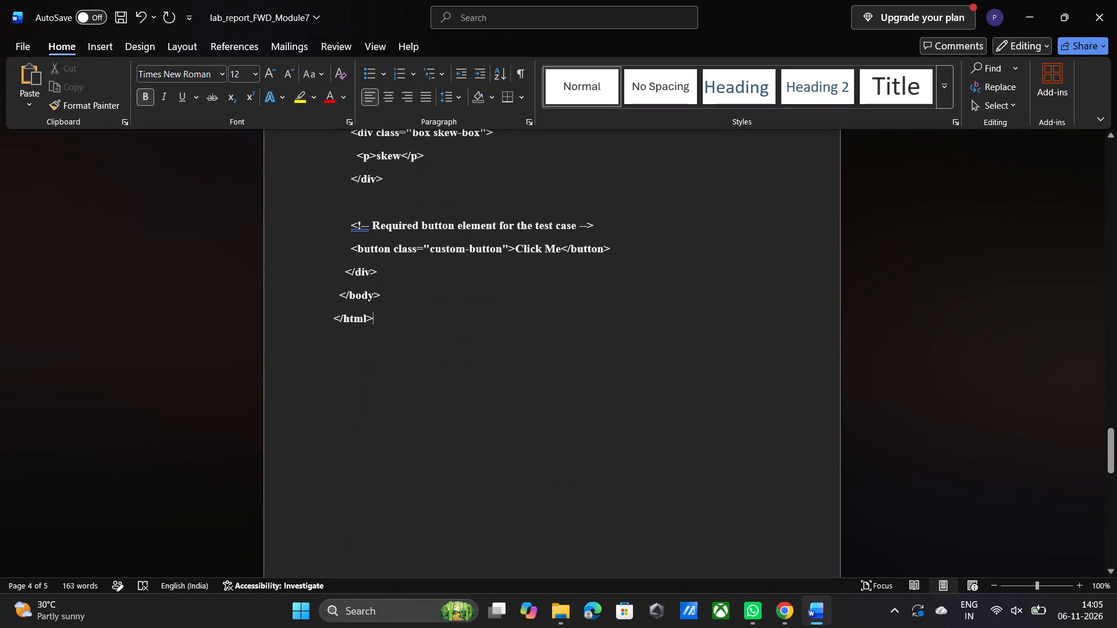
key("Return")
key("ctrl+c")
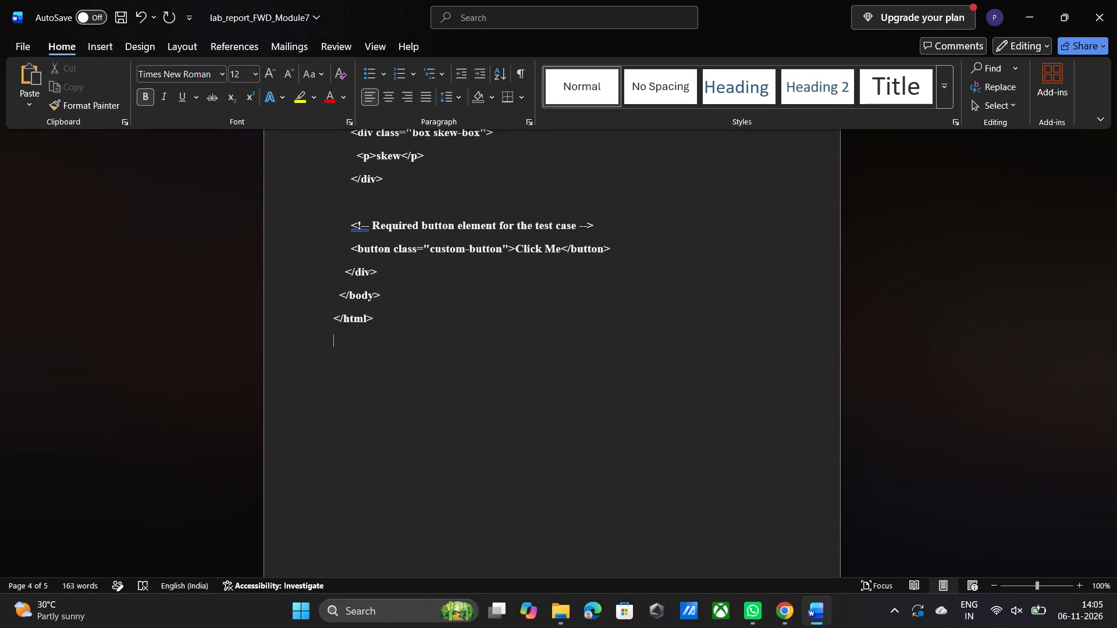
key("ctrl+v")
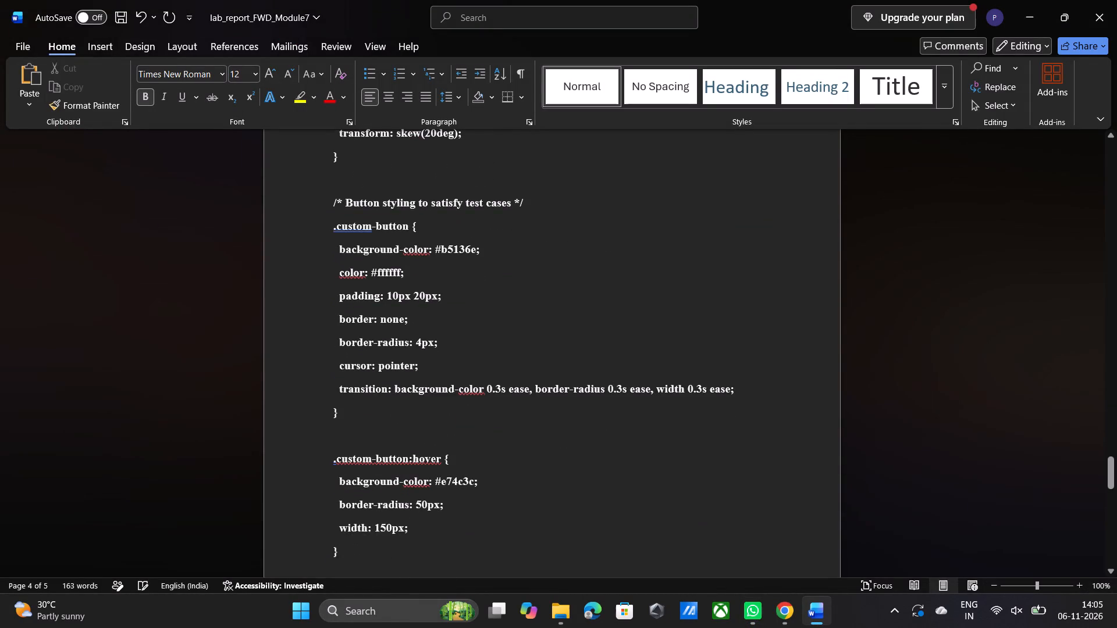
scroll(520, 417, "down", 2)
Copy the Transition Practice image "Screenshot 2026-11-06 135630.png" from Photos and paste it on a new line below the CSS code in the Word report.
key("Return")
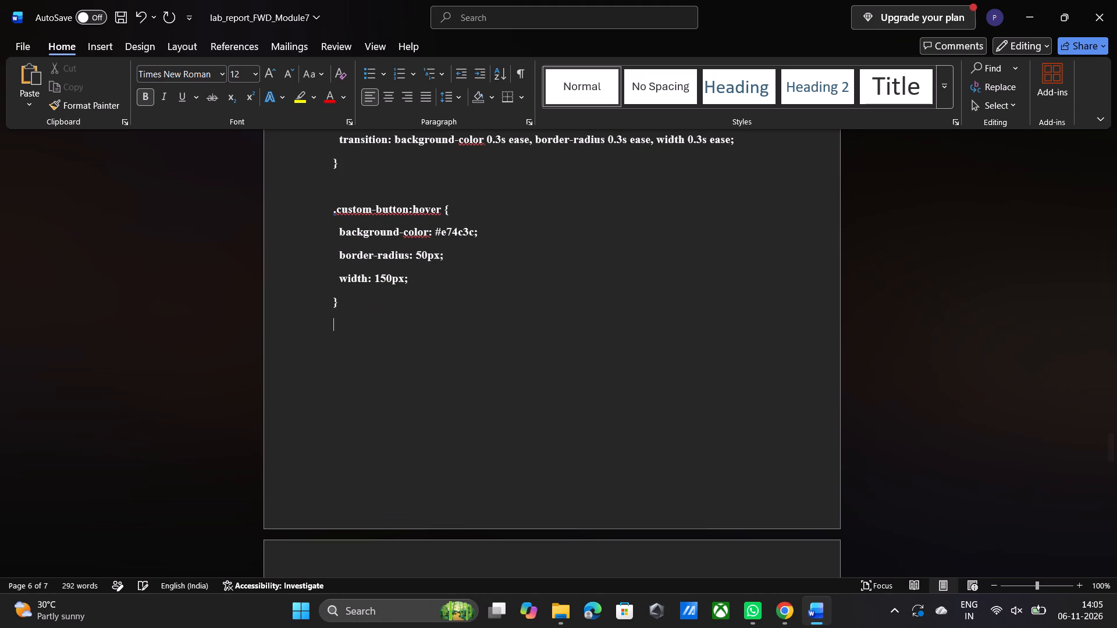
left_click(318, 248)
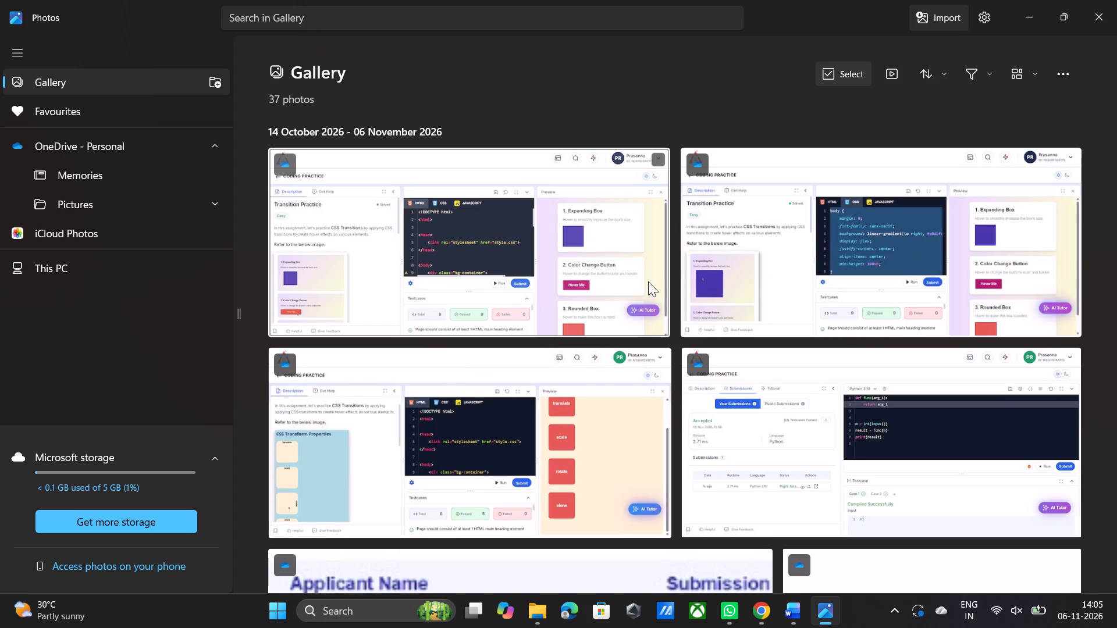
left_click(592, 277)
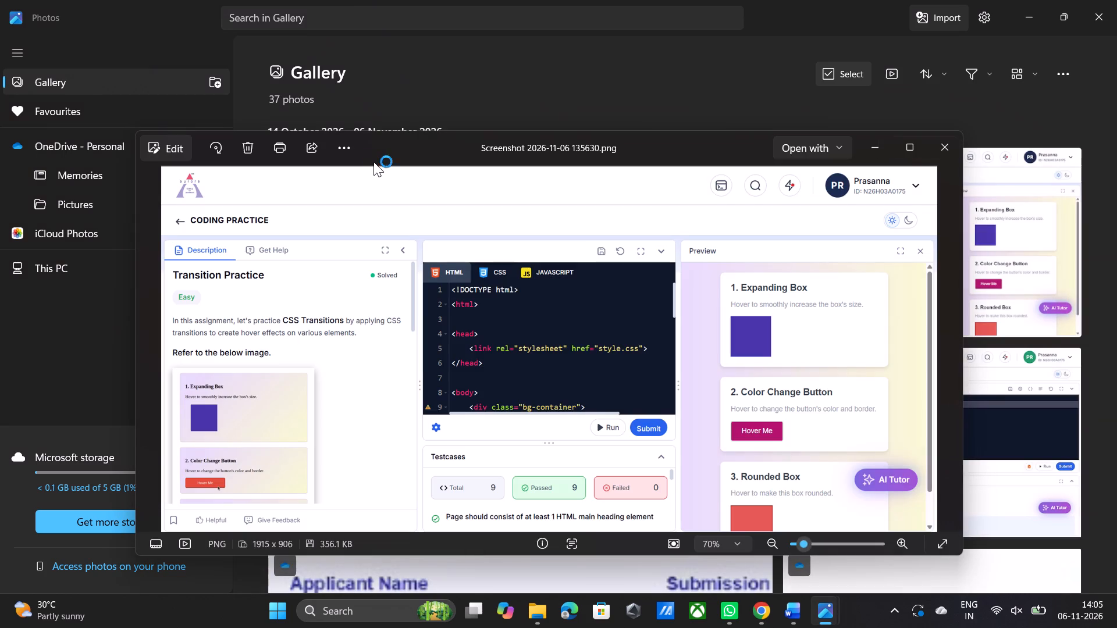
key("ctrl+c")
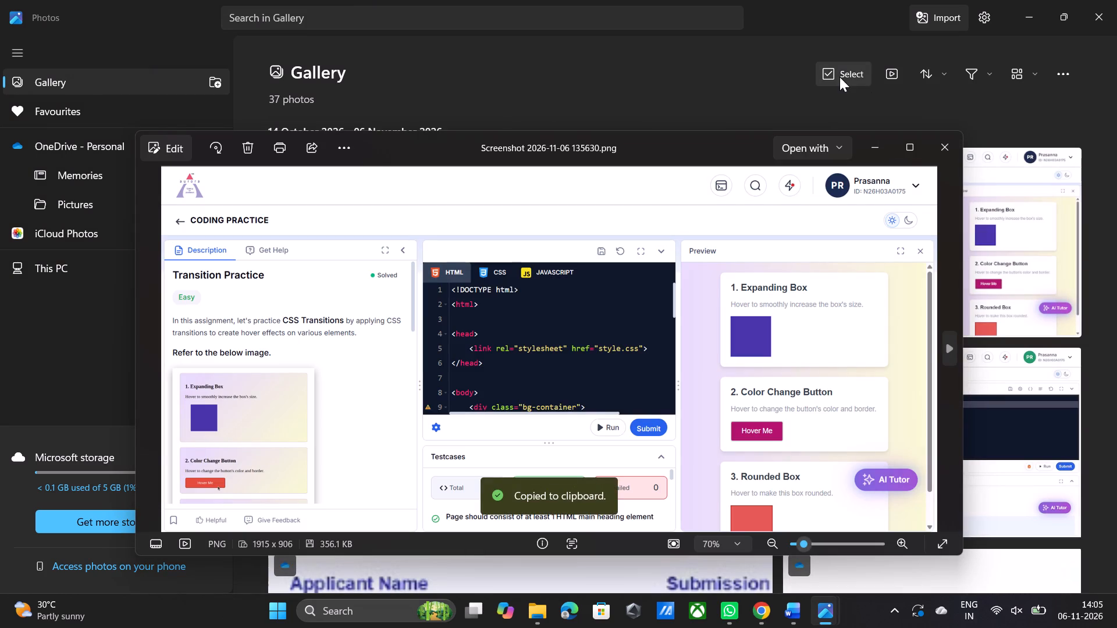
left_click(942, 150)
left_click(1100, 19)
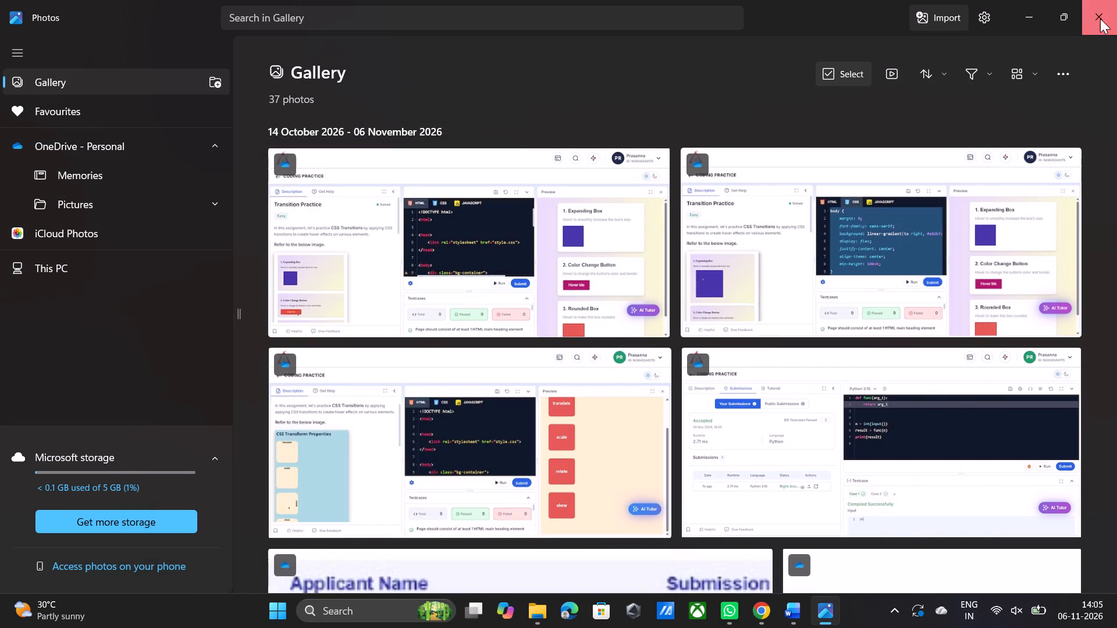
key("ctrl+v")
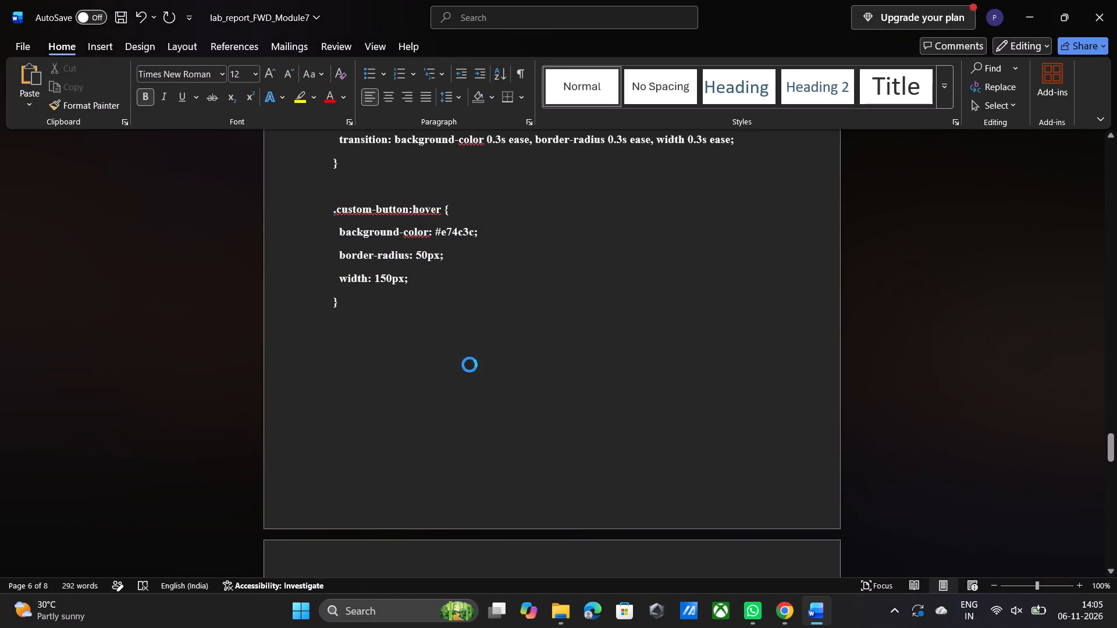
Place the insertion point below the "Code:" heading of question 2 on CSS transitions.
scroll(469, 365, "down", 4)
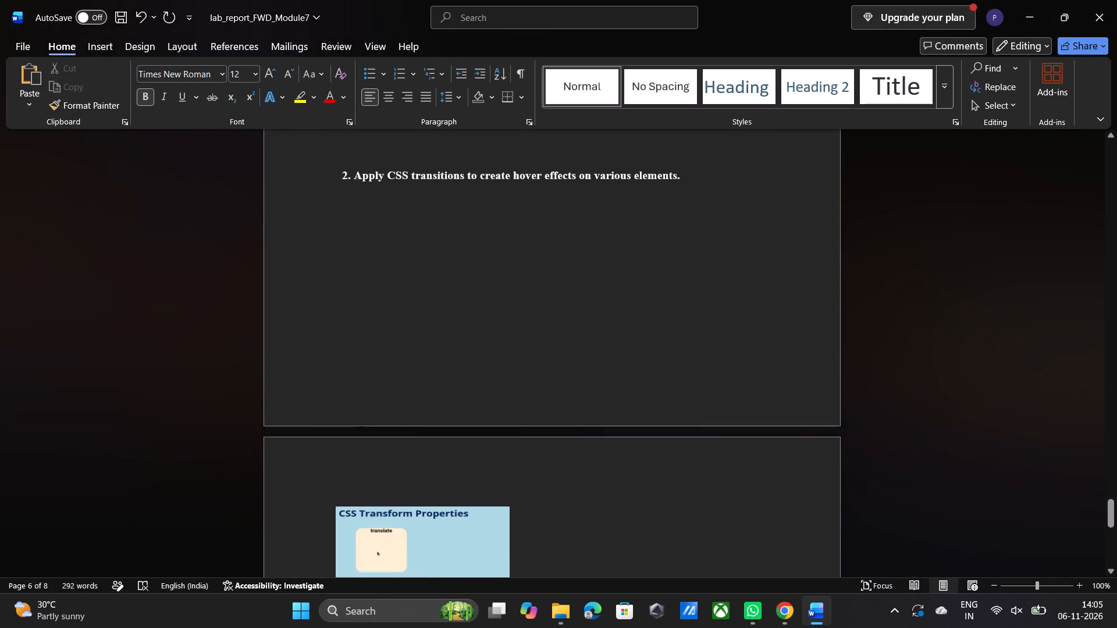
scroll(469, 365, "down", 4)
scroll(469, 365, "left", 1)
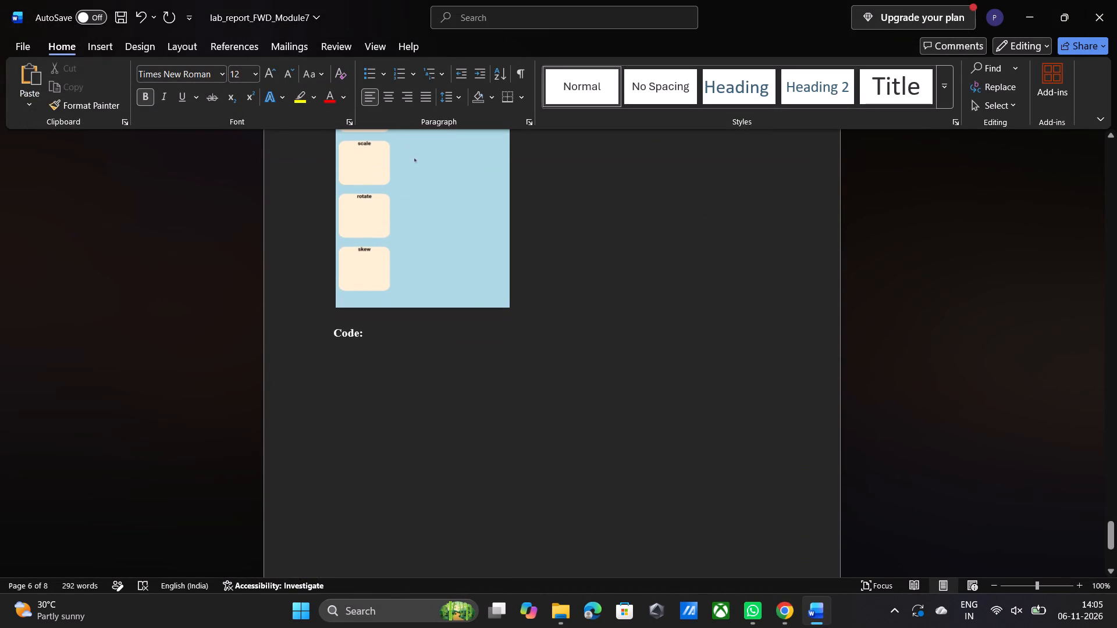
left_click(358, 374)
scroll(358, 374, "left", 1)
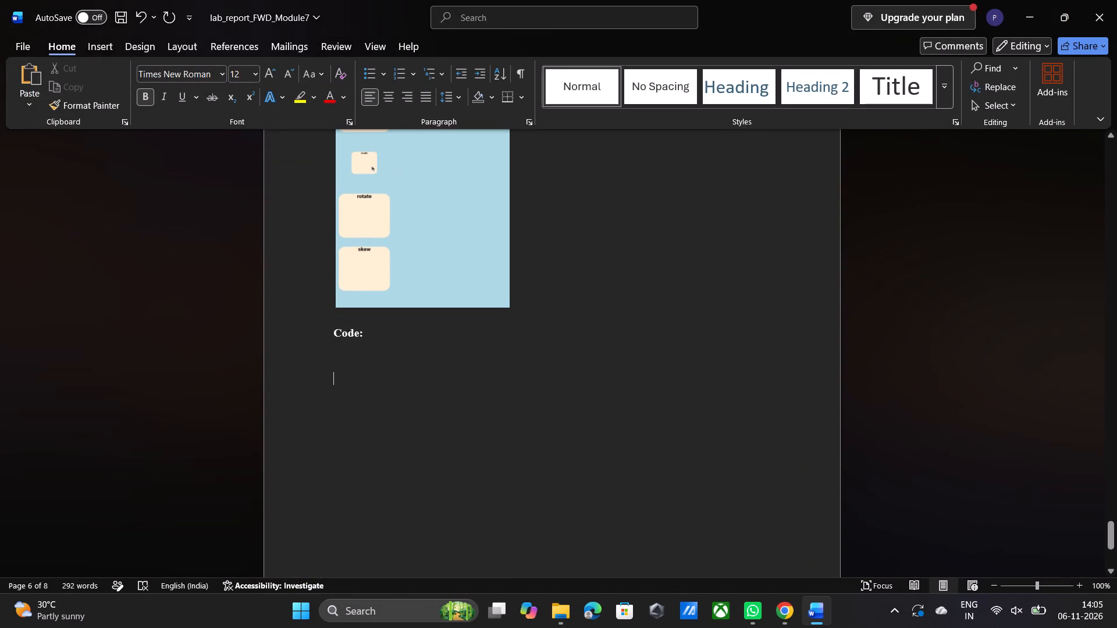
scroll(358, 374, "left", 1)
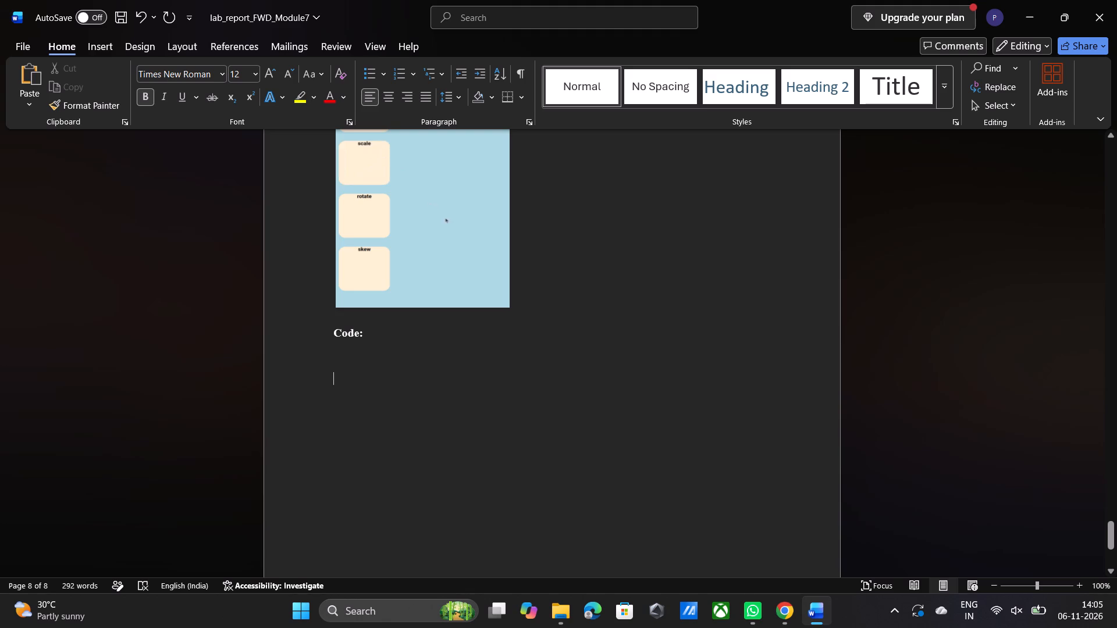
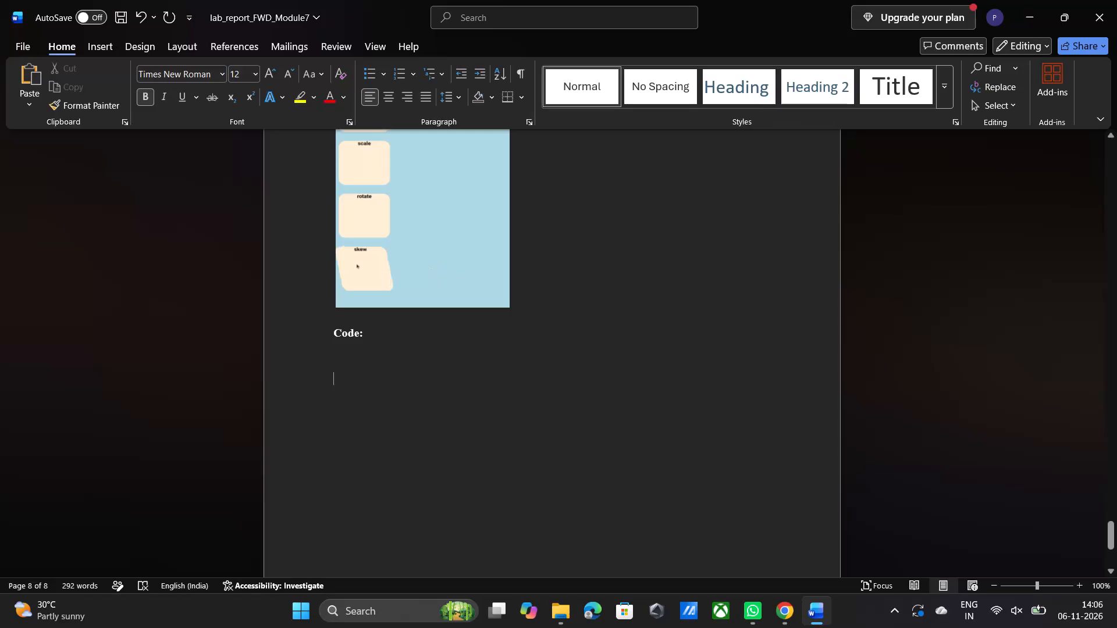
Paste the copied HTML code below the "Code:" heading and add a new line after its closing </html> tag.
key("ctrl+v")
scroll(450, 461, "down", 1)
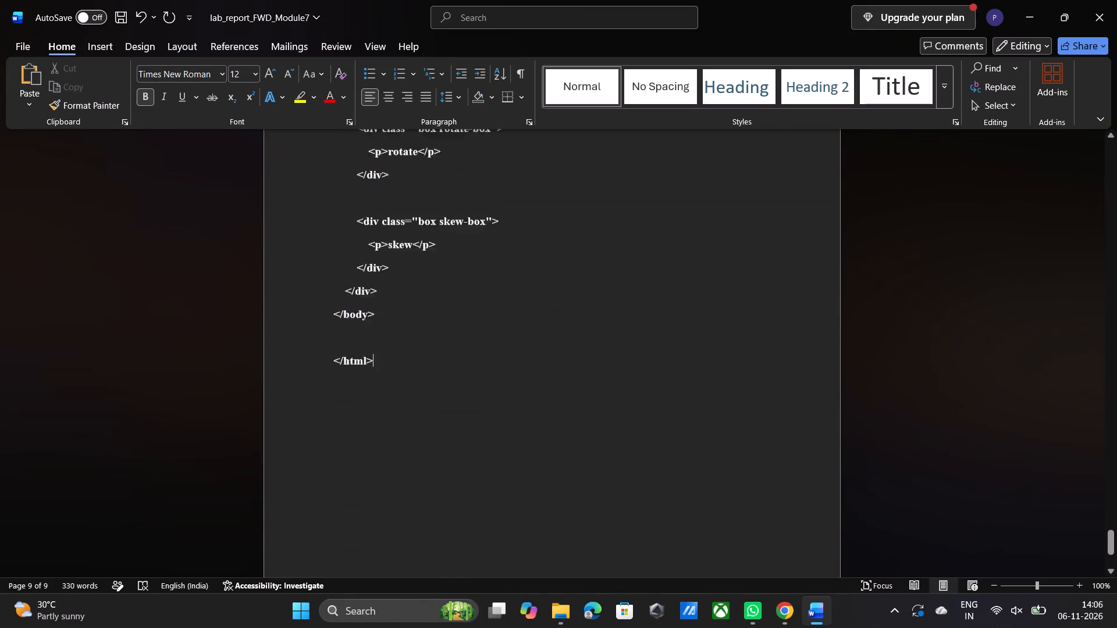
scroll(450, 461, "down", 1)
key("Return")
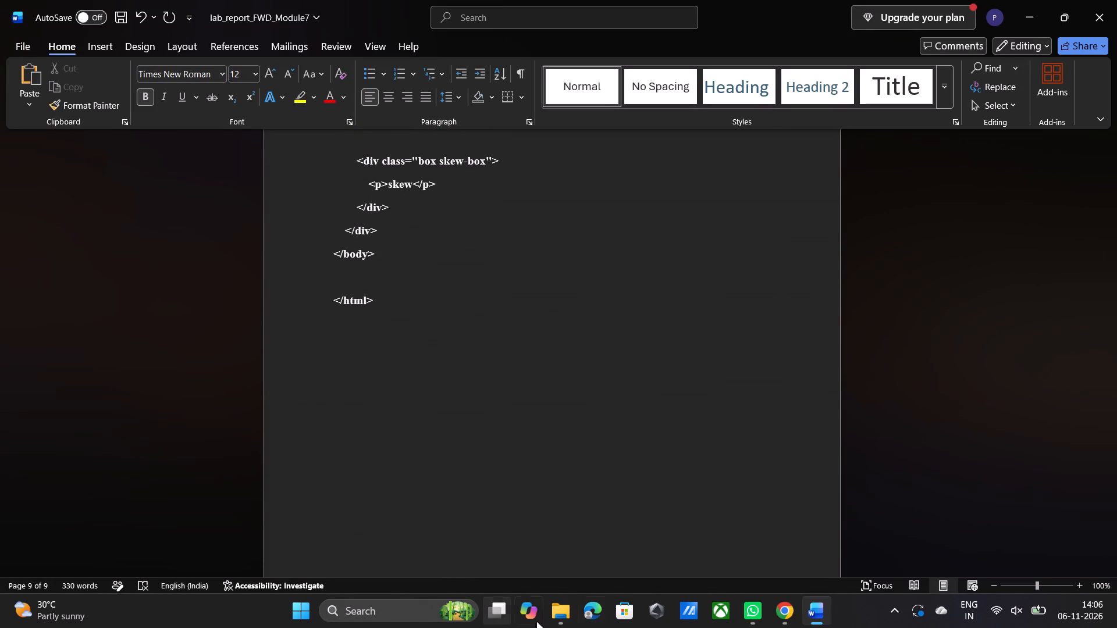
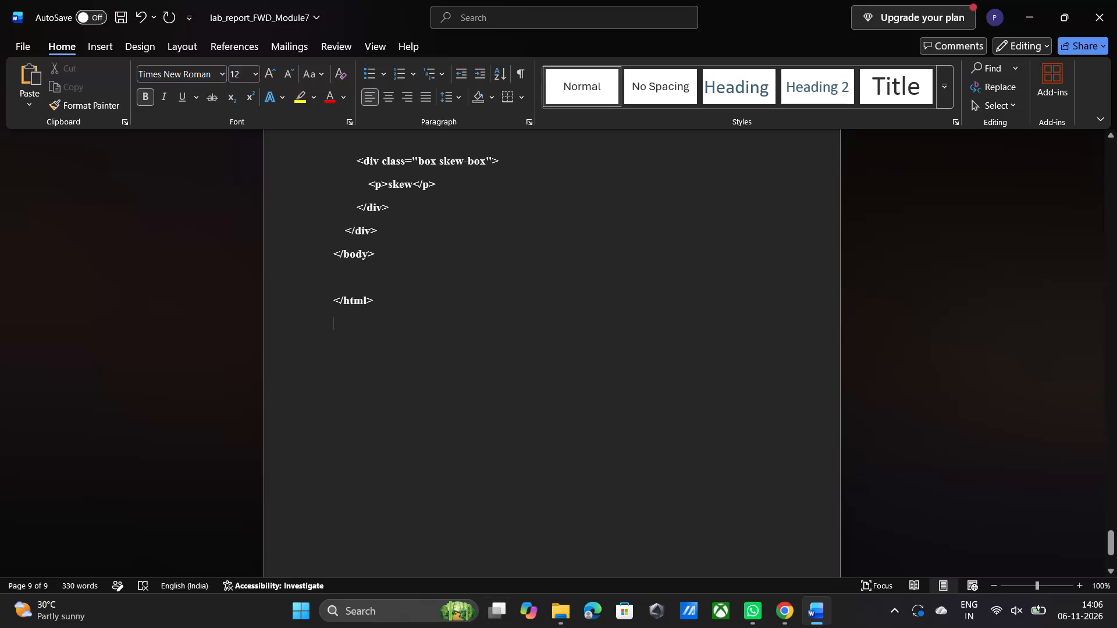
Paste the copied CSS code below the closing </html> tag and add a new line after its last brace.
key("ctrl+v")
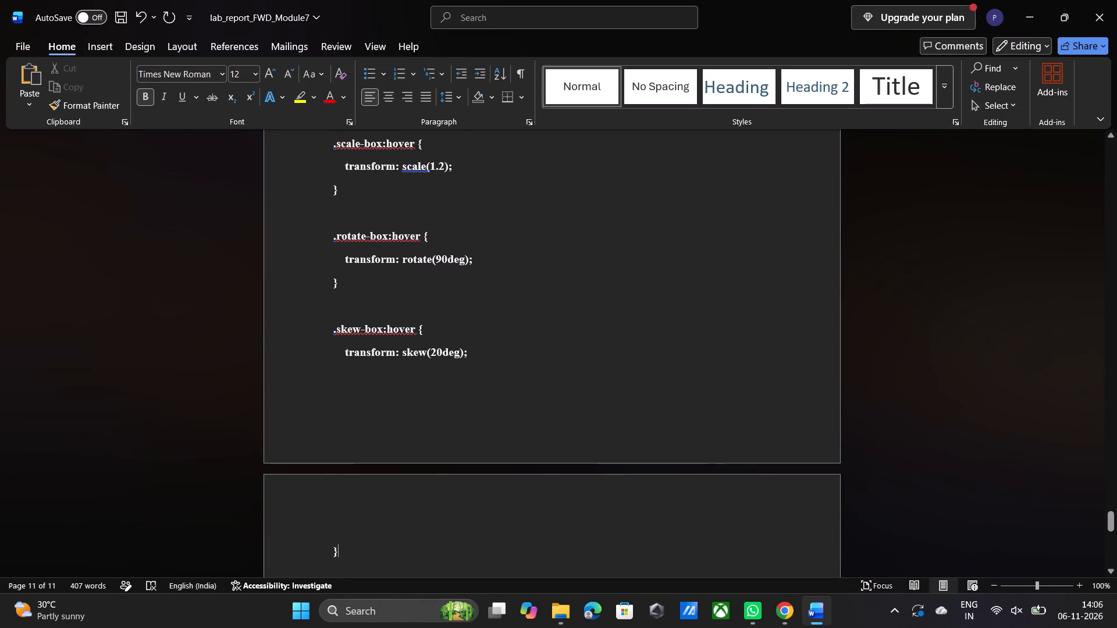
scroll(388, 508, "down", 2)
key("Return")
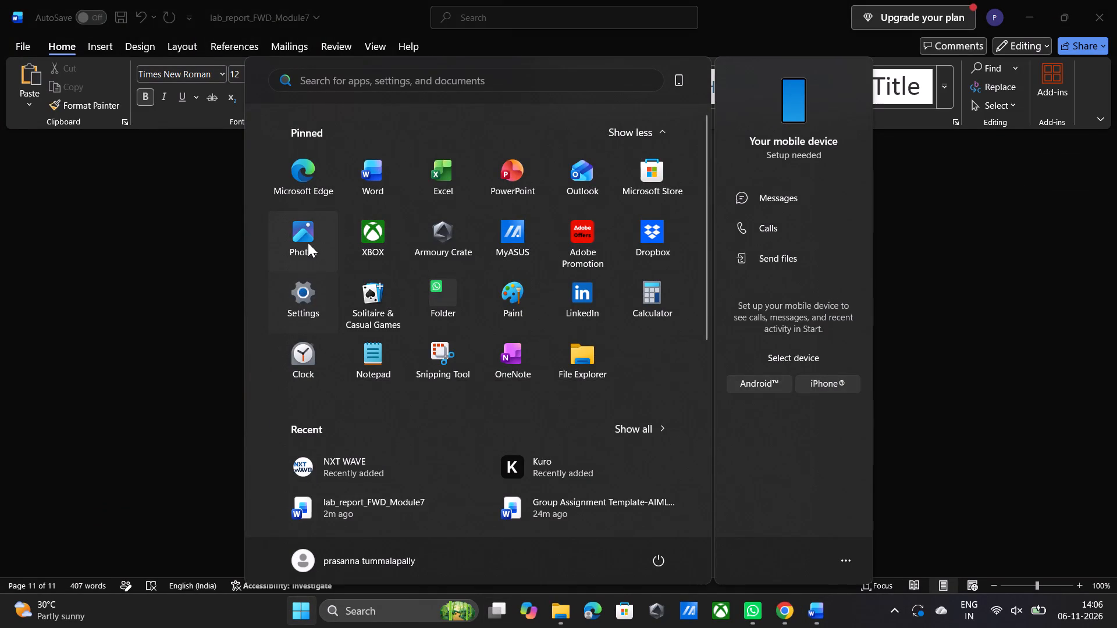
Copy the CSS Transform screenshot "Screenshot 2026-11-06 134131.png" from the Photos app and paste it into the Word report below the CSS code.
left_click(308, 242)
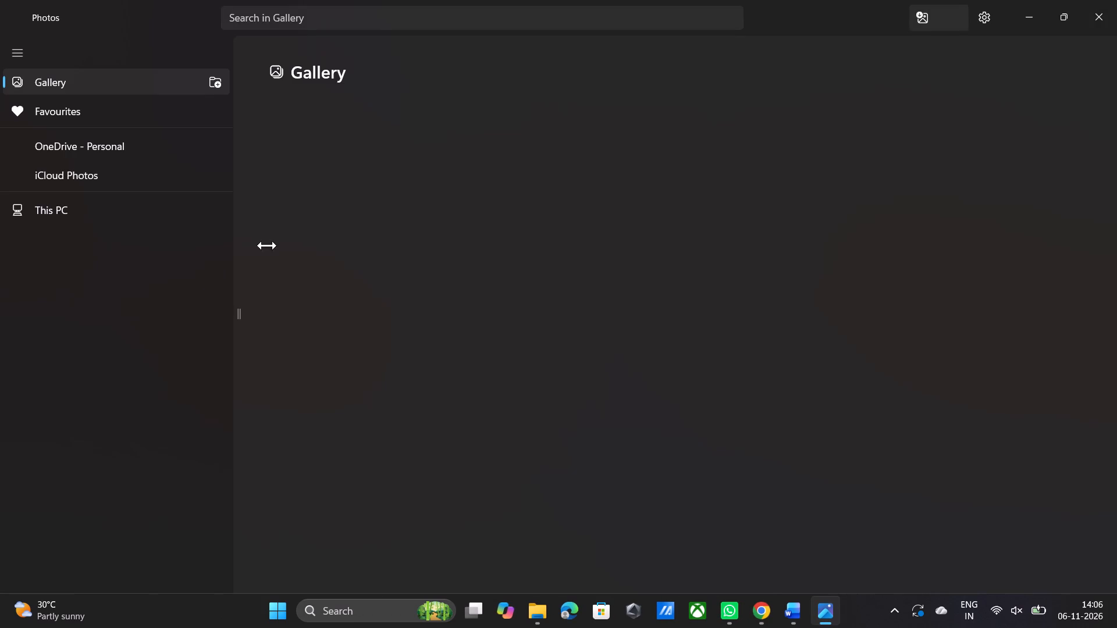
left_click(576, 432)
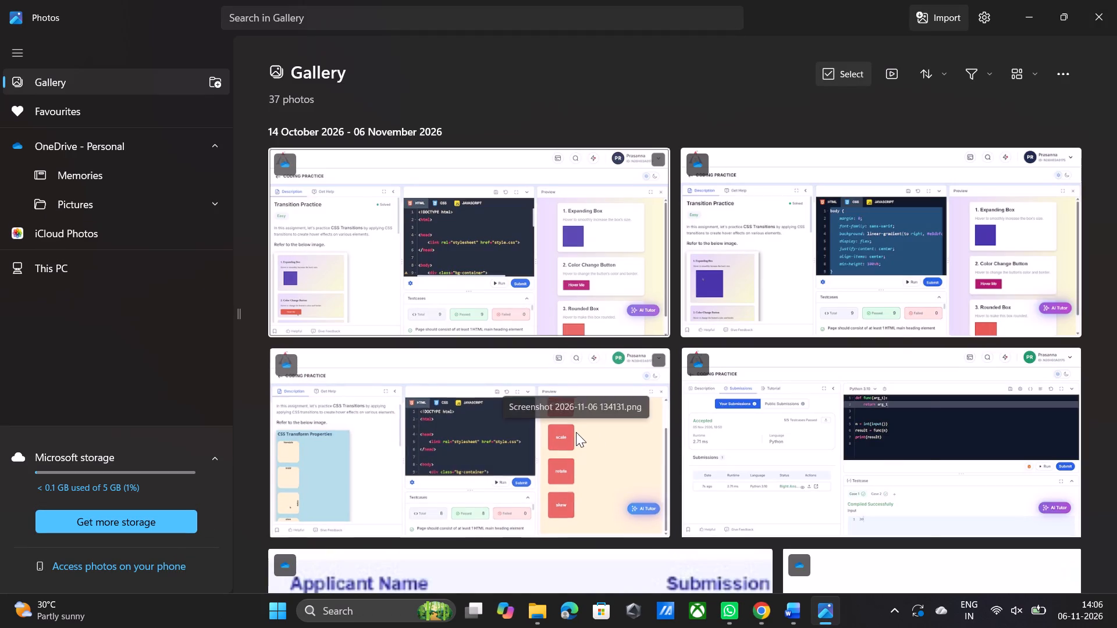
key("ctrl+c")
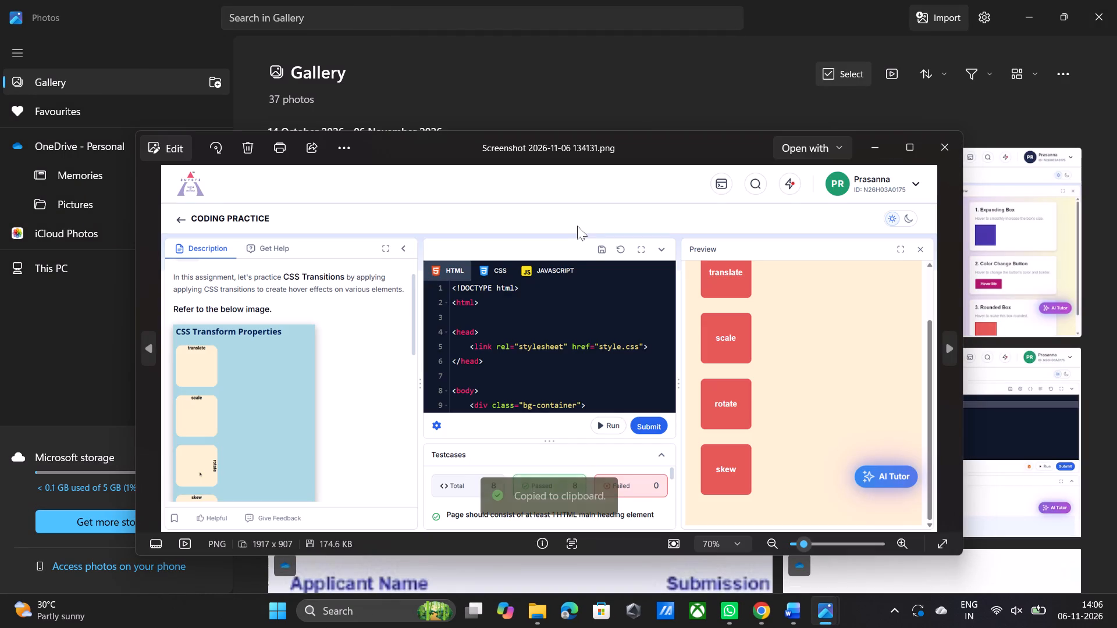
left_click(943, 150)
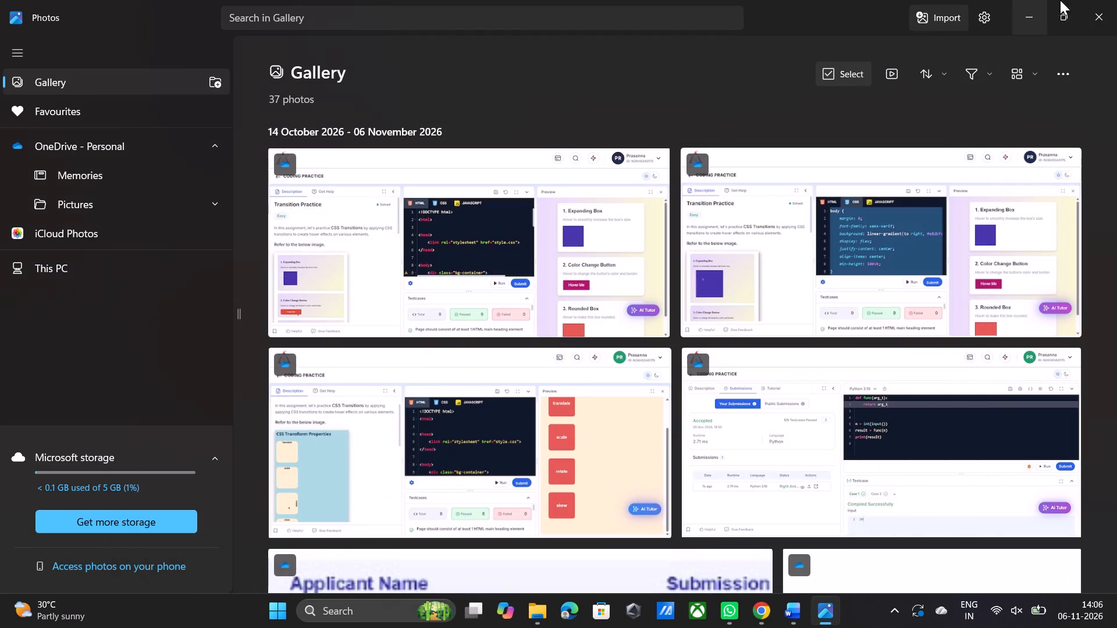
left_click(1095, 5)
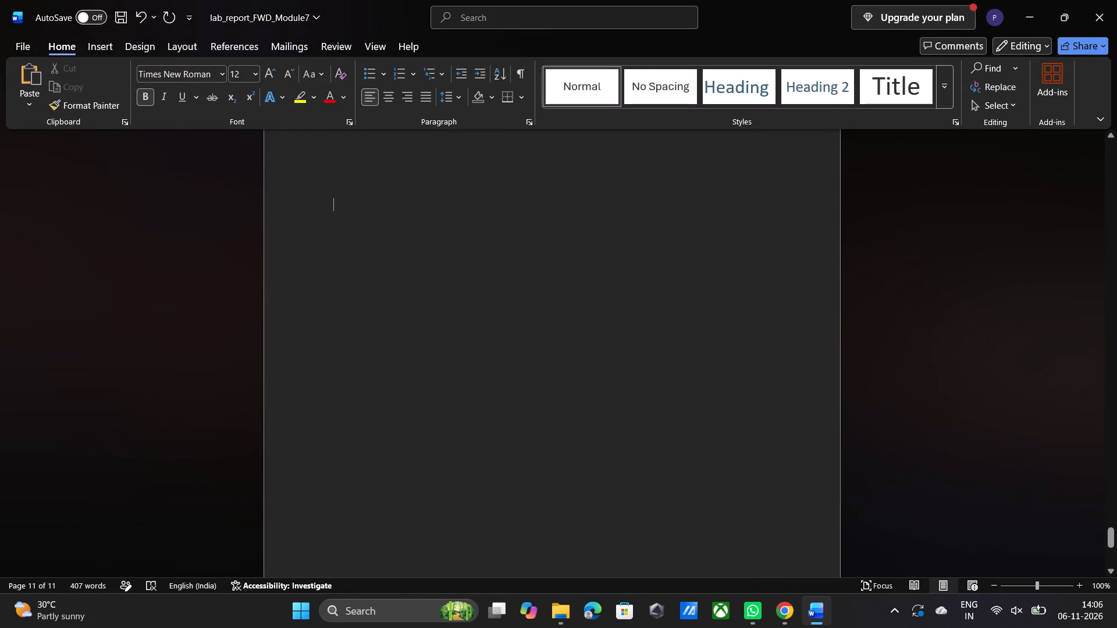
key("ctrl+v")
scroll(525, 308, "down", 2)
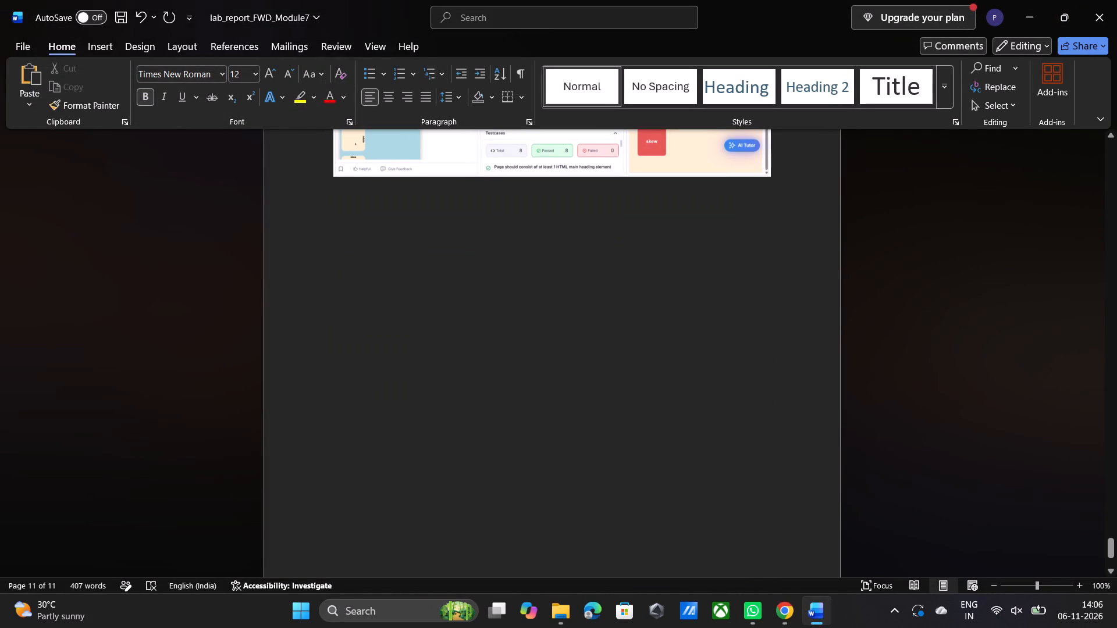
scroll(525, 308, "down", 2)
Go back to question 1's Transition Practice output screenshot and insert an empty line directly before it.
scroll(525, 308, "up", 5)
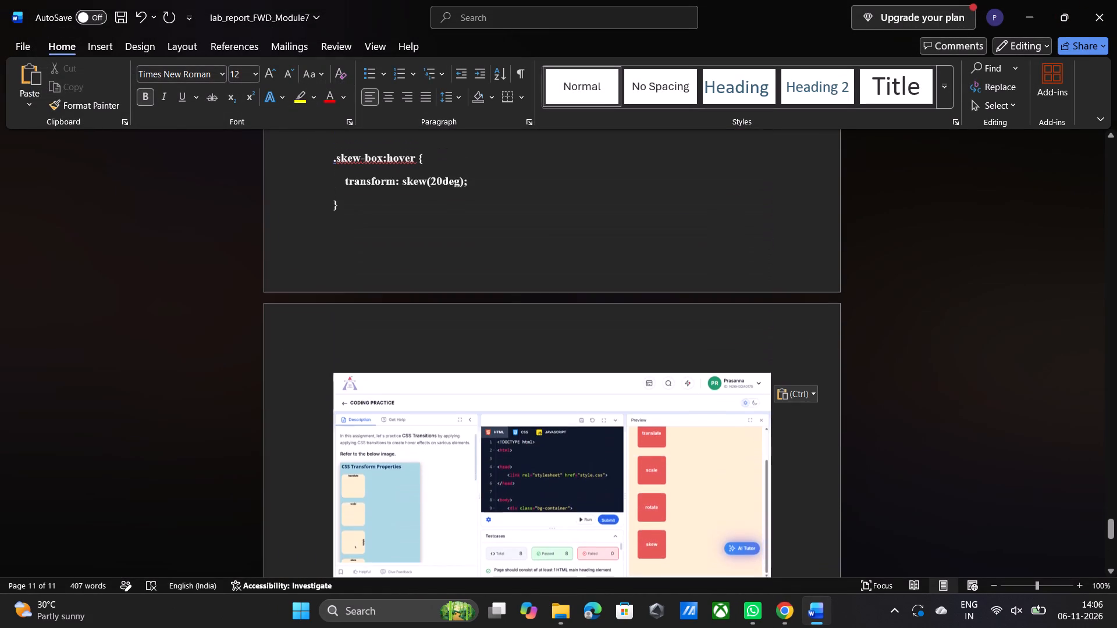
scroll(525, 308, "up", 2)
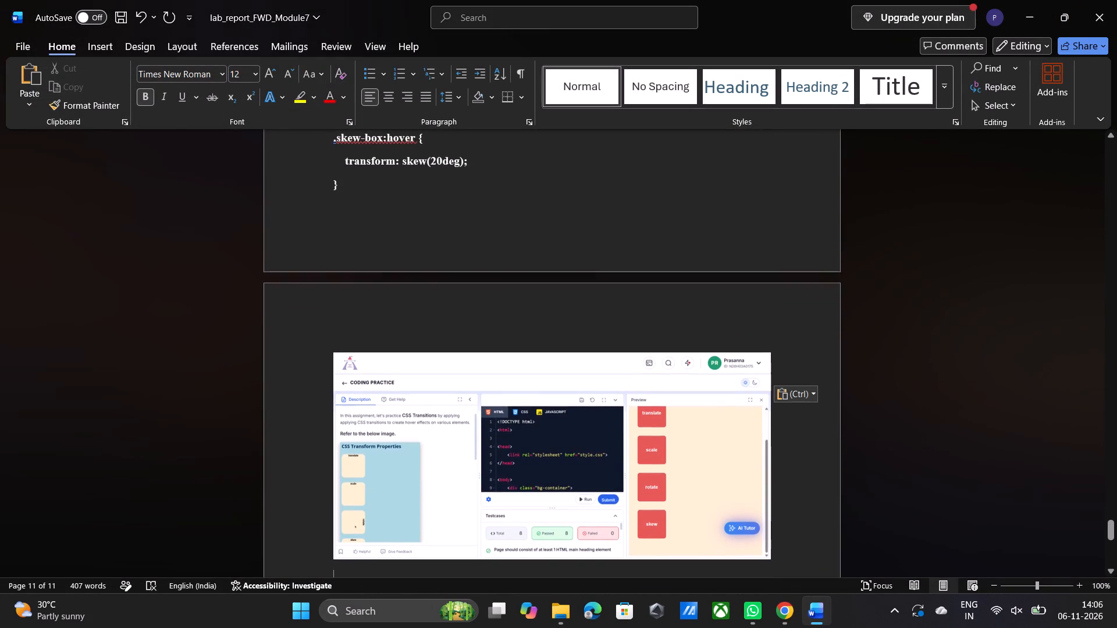
scroll(525, 308, "up", 1)
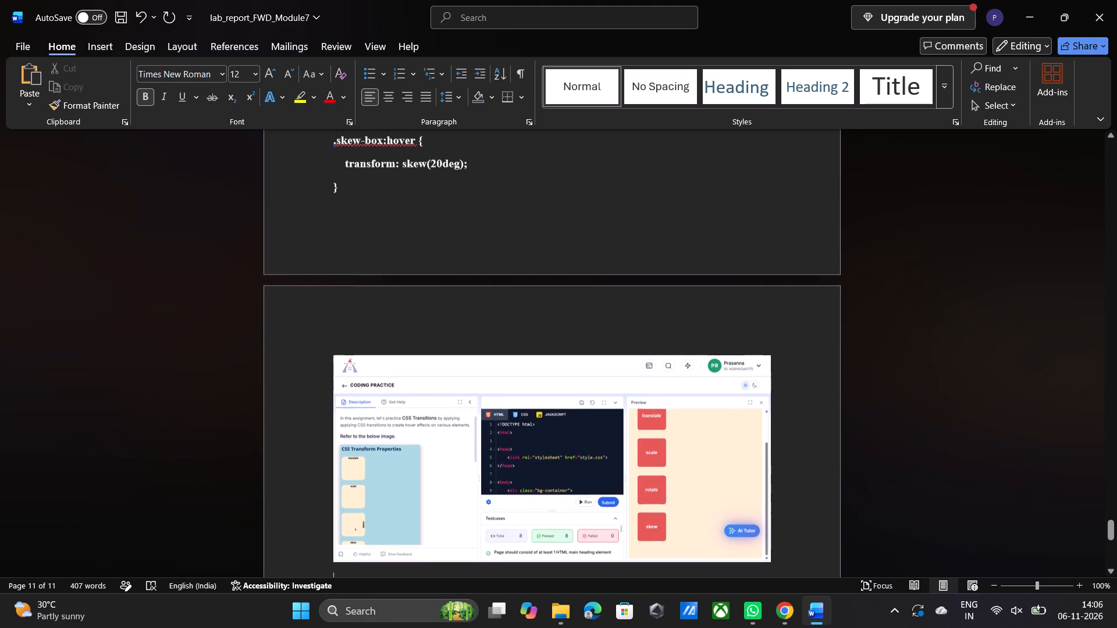
scroll(525, 308, "up", 1)
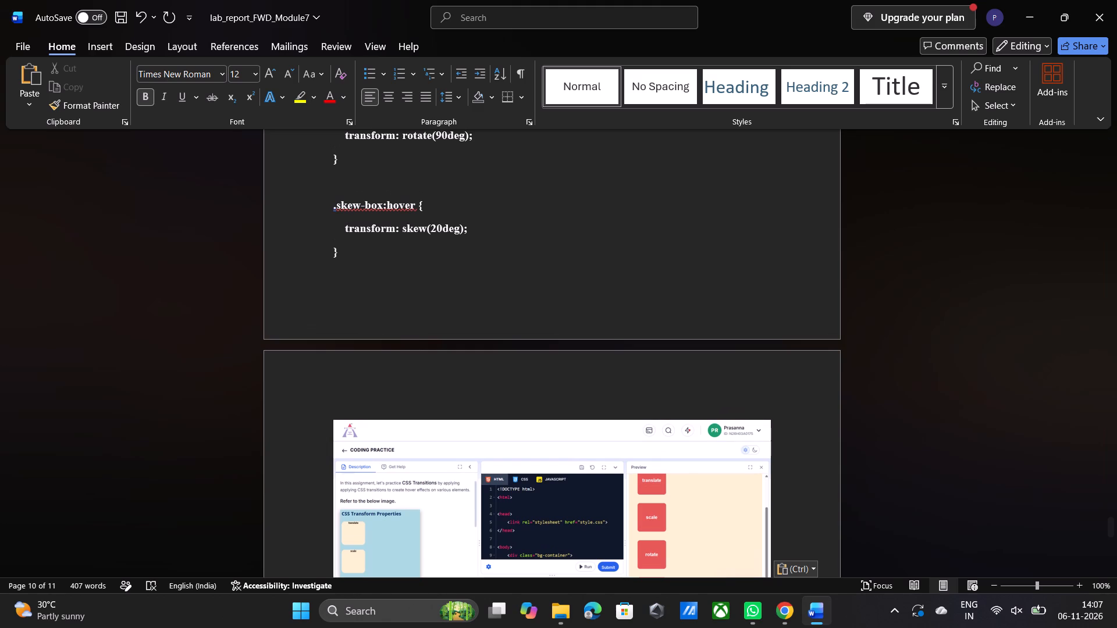
scroll(525, 308, "up", 1)
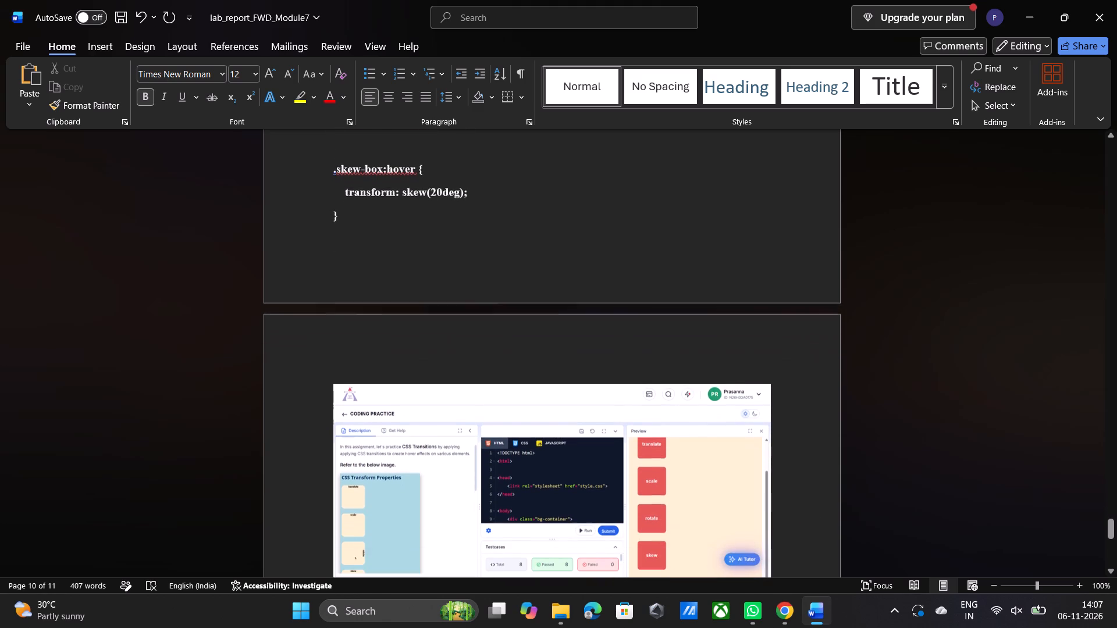
scroll(525, 308, "up", 1)
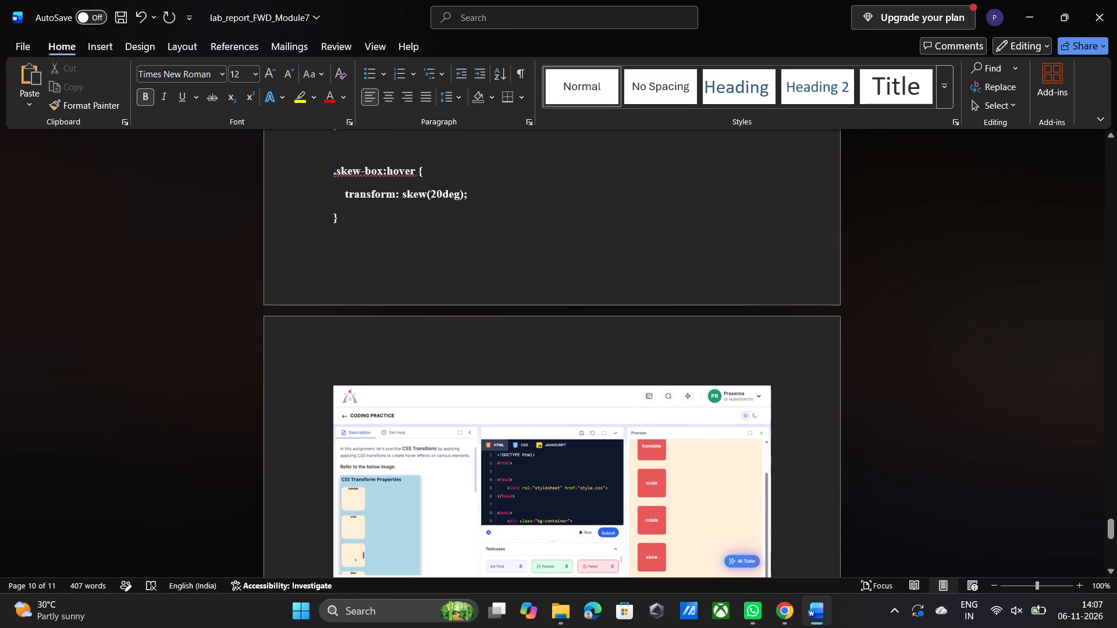
scroll(525, 308, "up", 2)
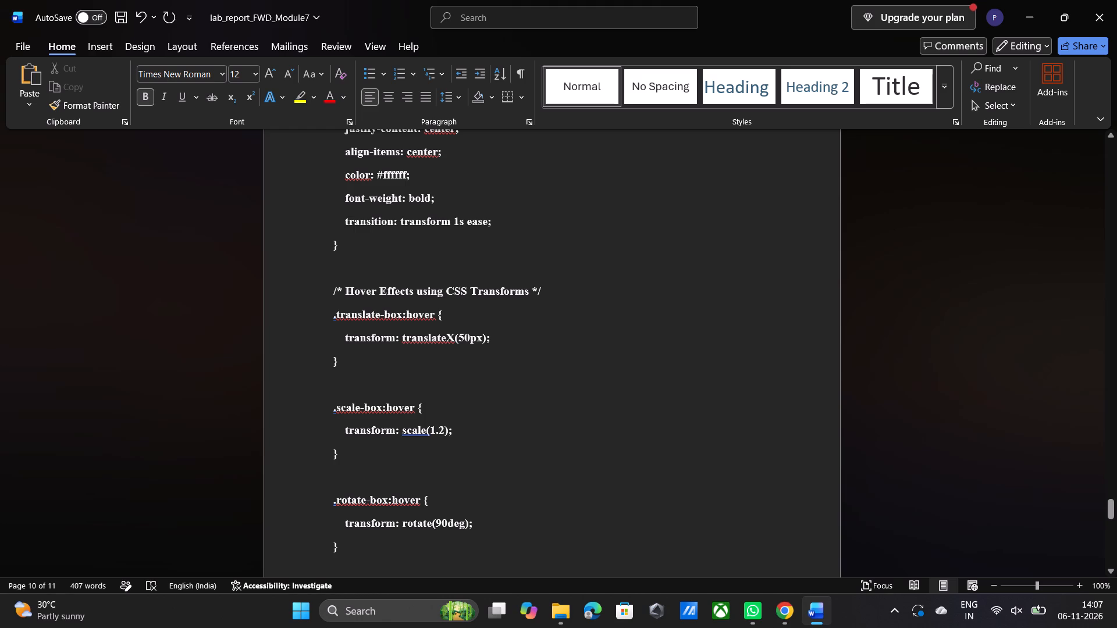
scroll(525, 308, "up", 1)
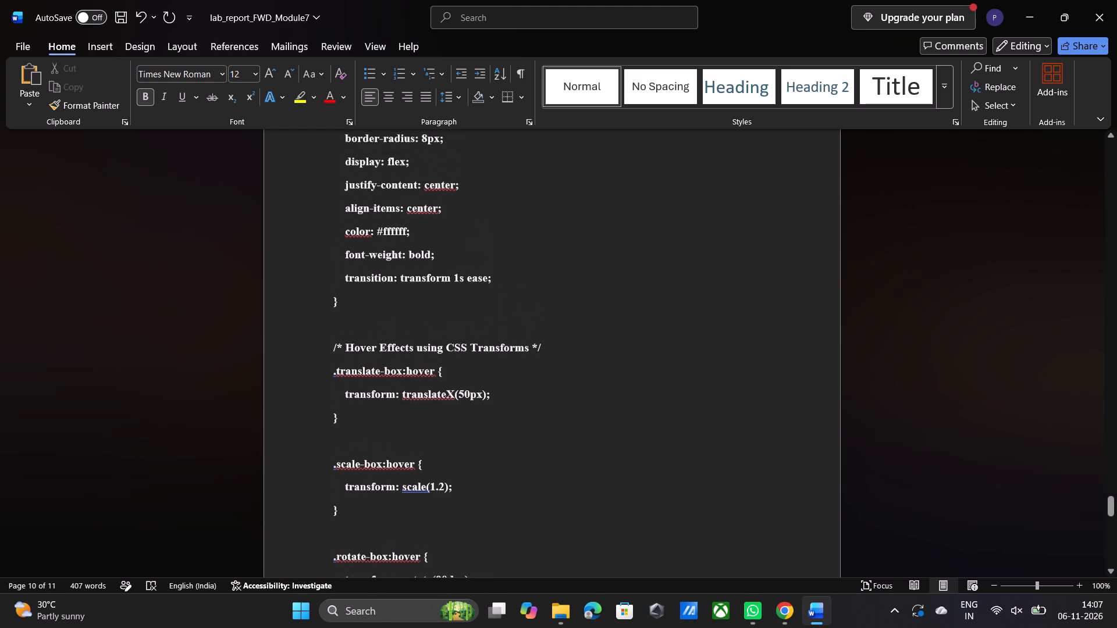
scroll(525, 308, "up", 3)
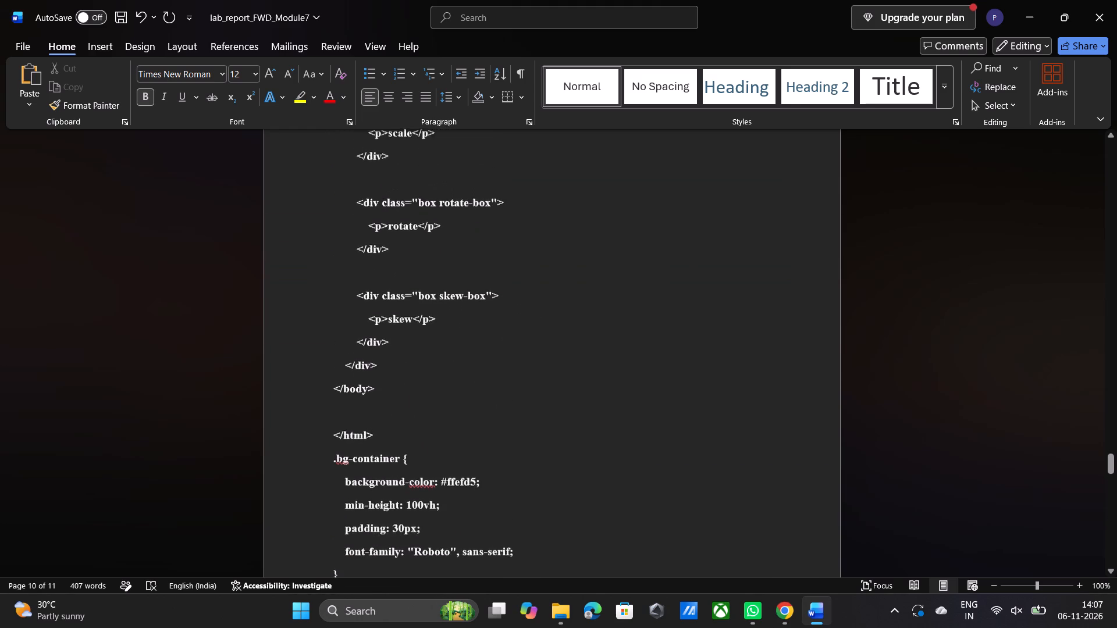
scroll(525, 308, "up", 5)
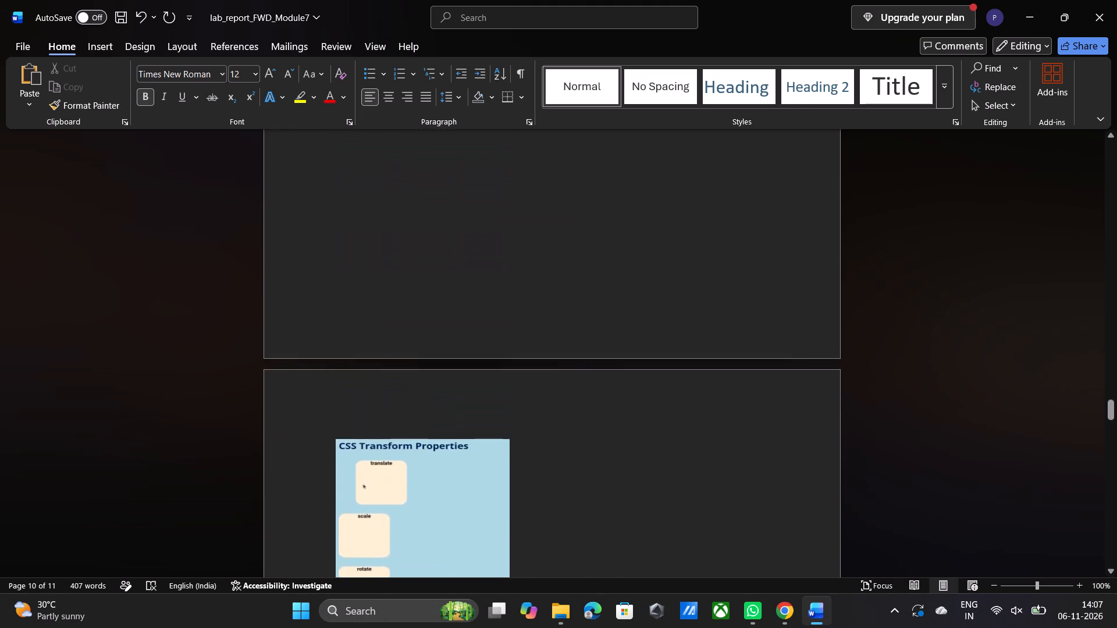
scroll(525, 308, "up", 4)
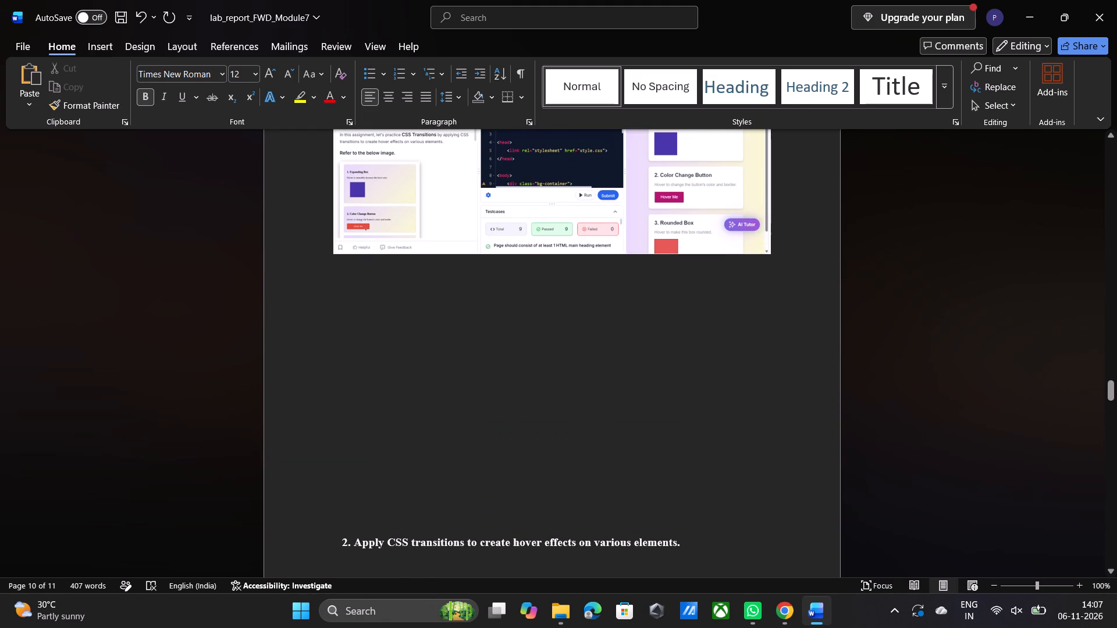
scroll(525, 308, "up", 3)
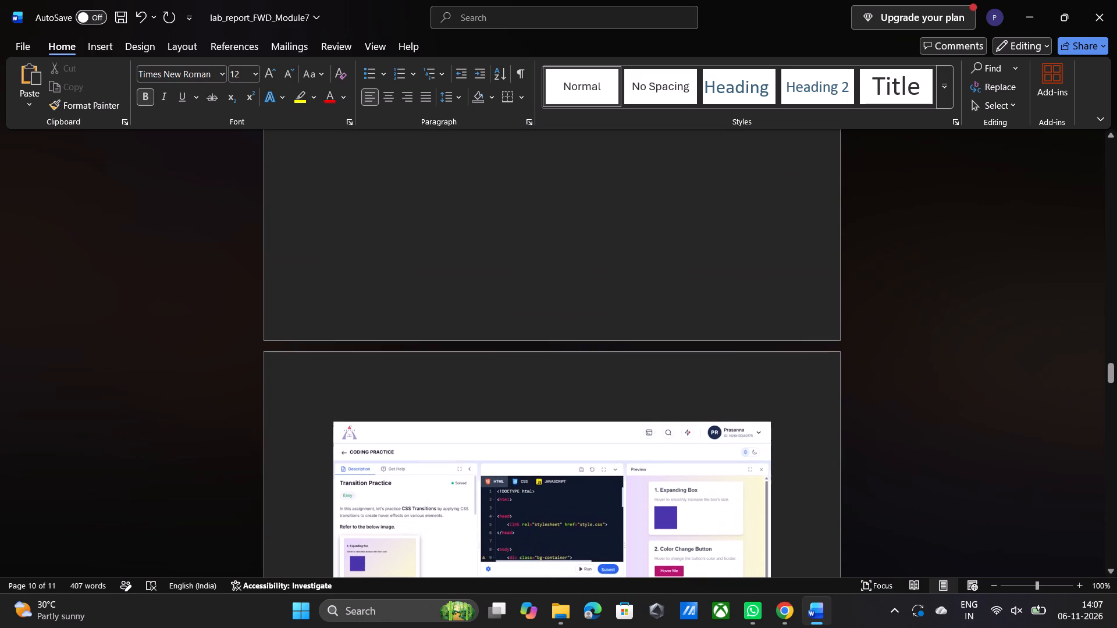
scroll(349, 367, "up", 2)
scroll(349, 367, "down", 2)
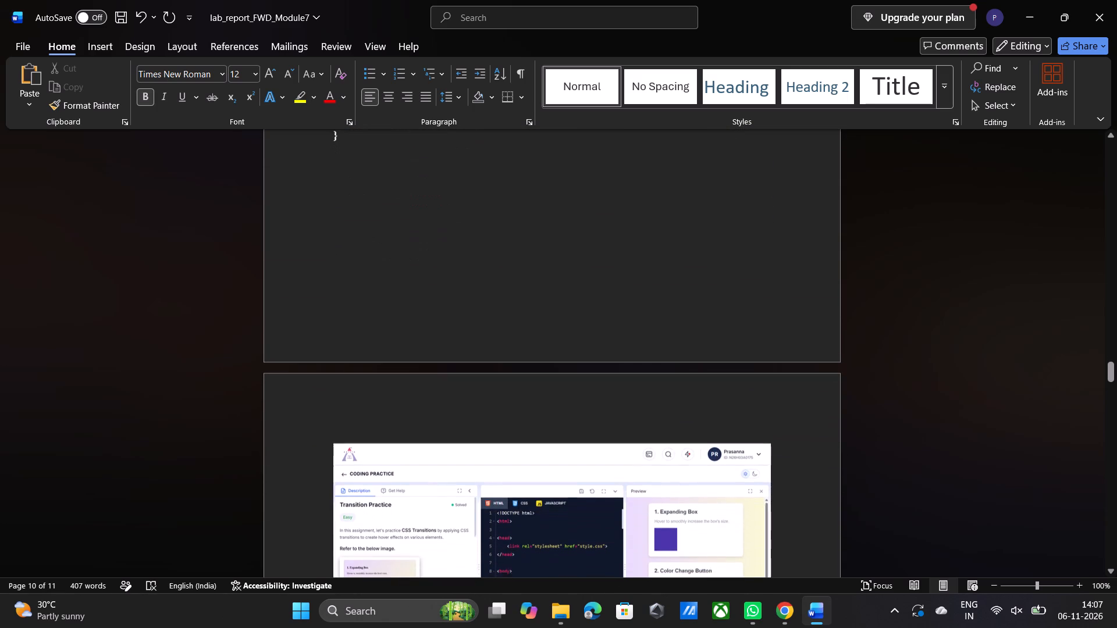
left_click(341, 418)
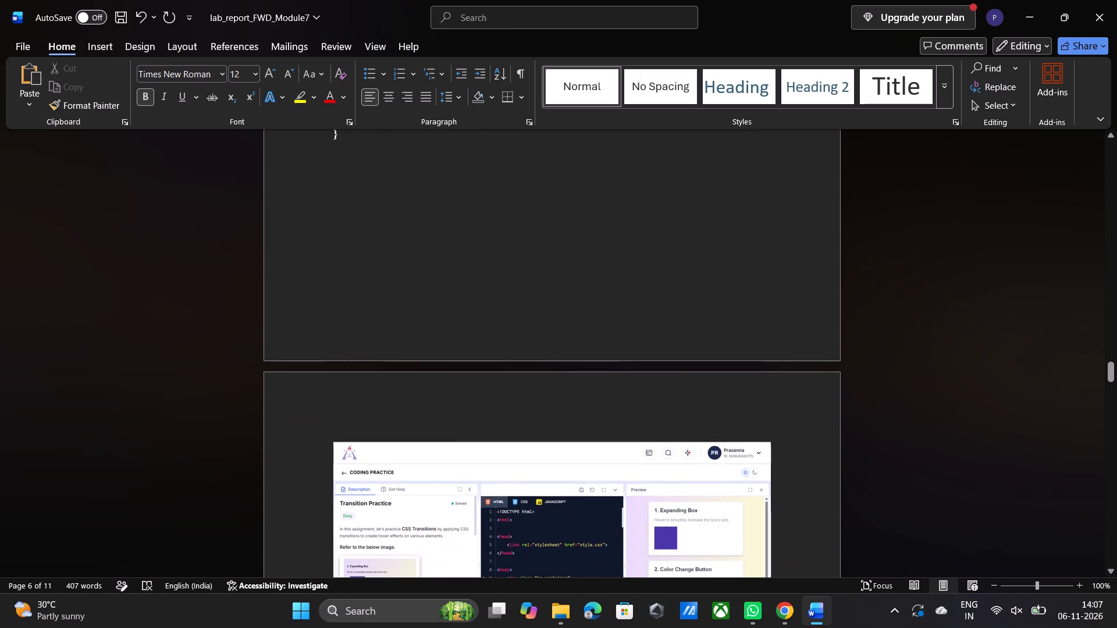
left_click(335, 421)
left_click(347, 412)
key("Return")
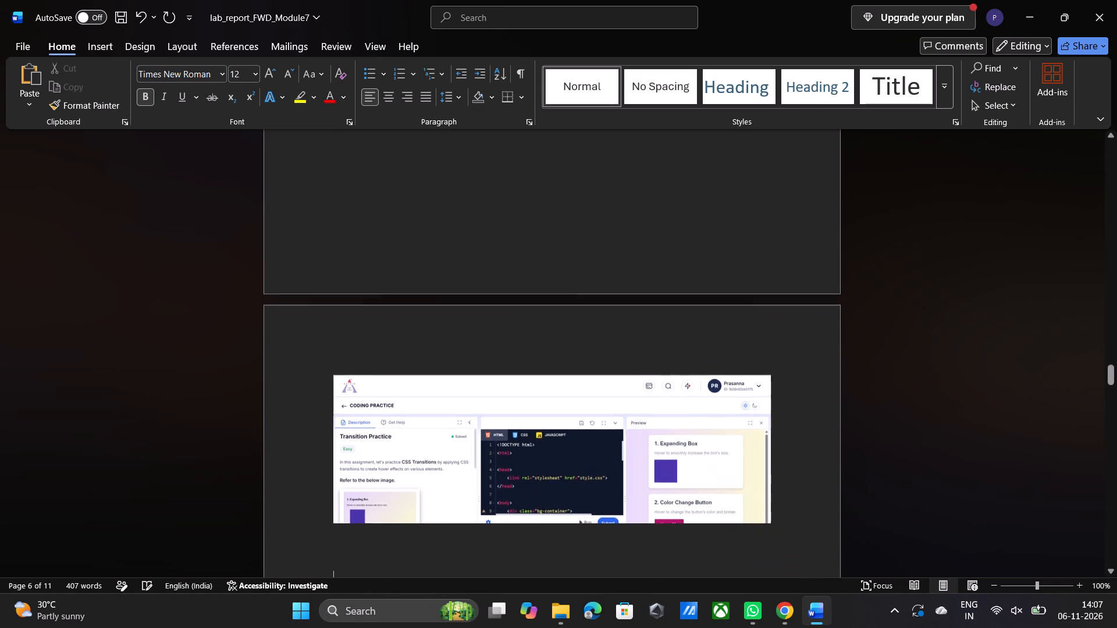
Add blank lines after question 1's CSS code and enter the heading "OUTPUT:" above the Transition Practice screenshot.
scroll(347, 412, "up", 1)
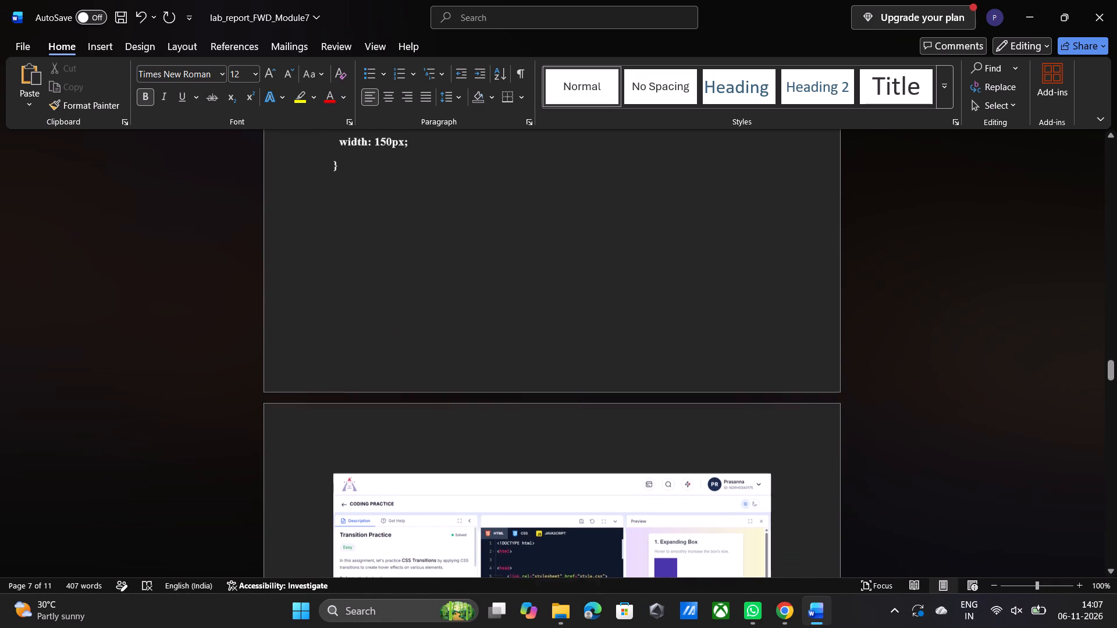
left_click(339, 454)
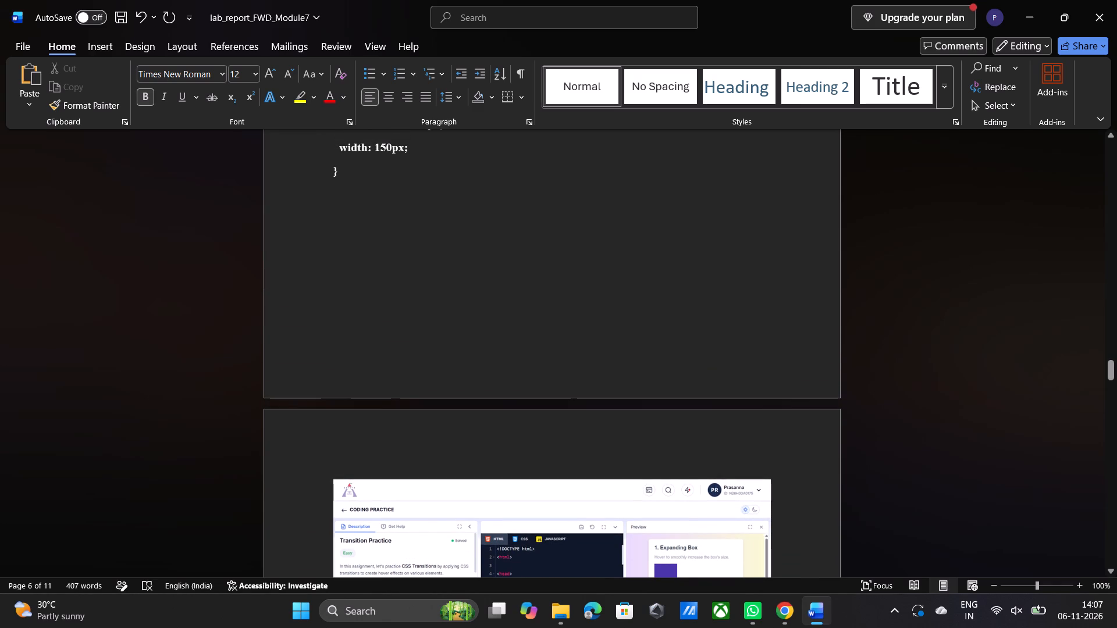
left_click(380, 262)
key("Return")
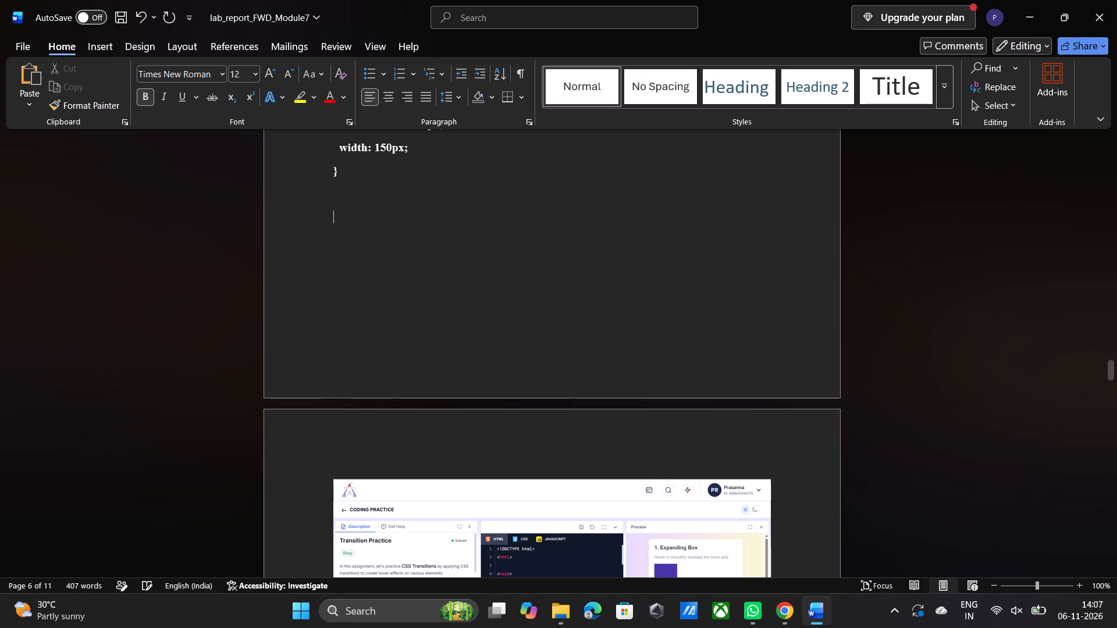
key("Return")
key("Return")
key("Return")
key("Return")
key("Return")
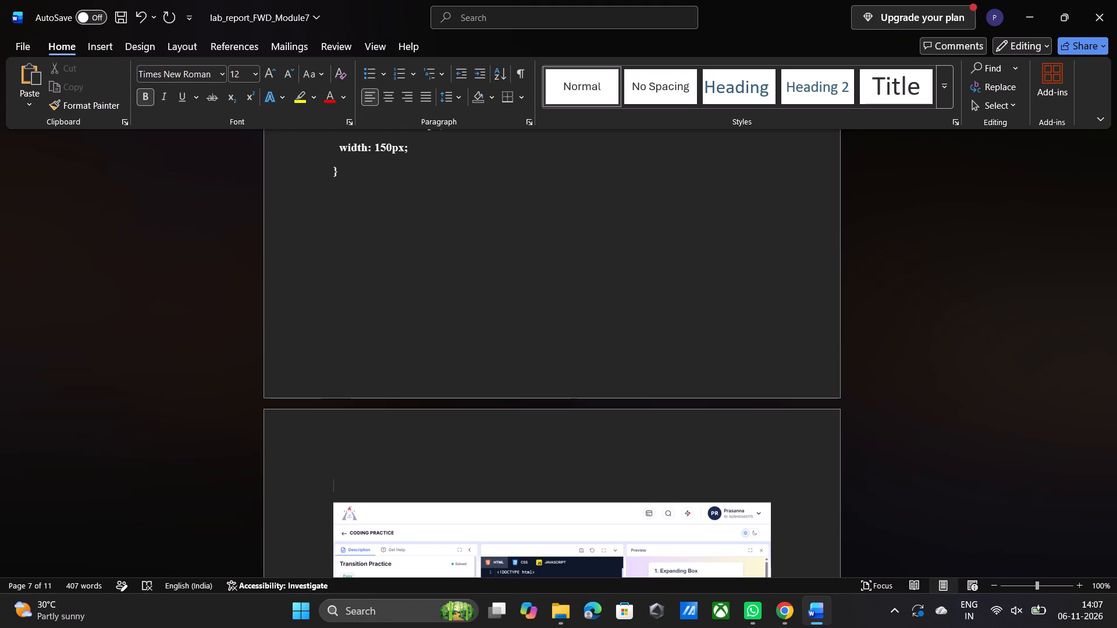
type("OUT")
type("LOOO")
key("BackSpace")
key("BackSpace")
key("BackSpace")
key("BackSpace")
type("PUT")
key("shift+colon")
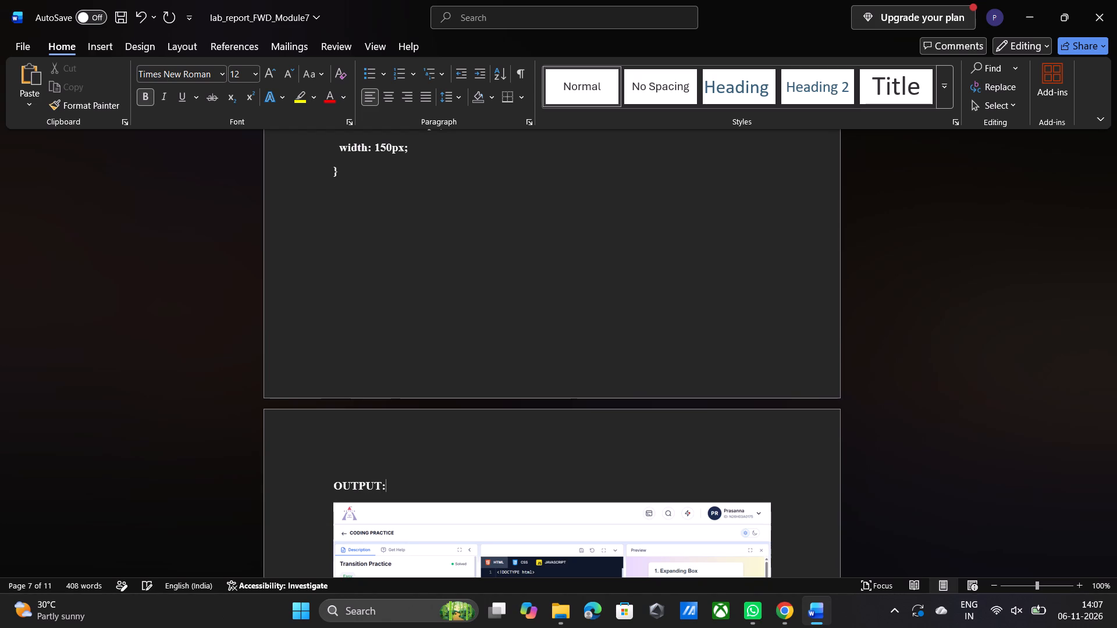
Remove four of the blank lines between question 1's last CSS brace and the "OUTPUT:" heading.
left_click(375, 355)
key("BackSpace")
key("BackSpace")
key("BackSpace")
key("BackSpace")
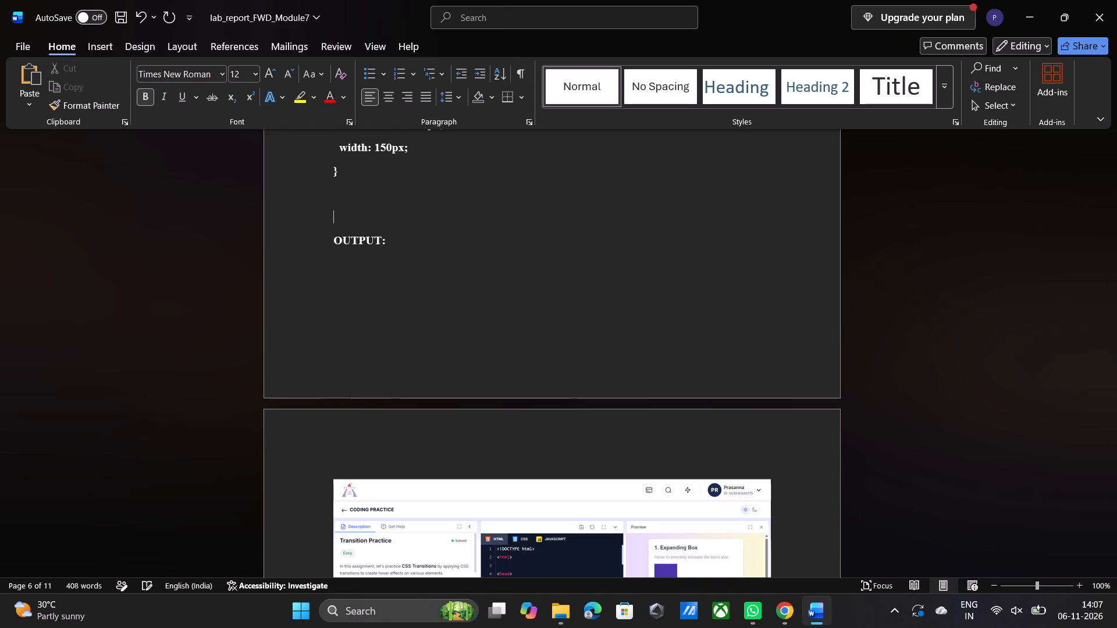
Add blank lines after question 1's CSS code to move the "OUTPUT:" heading onto the same page as its screenshot.
key("BackSpace")
key("Return")
key("Return")
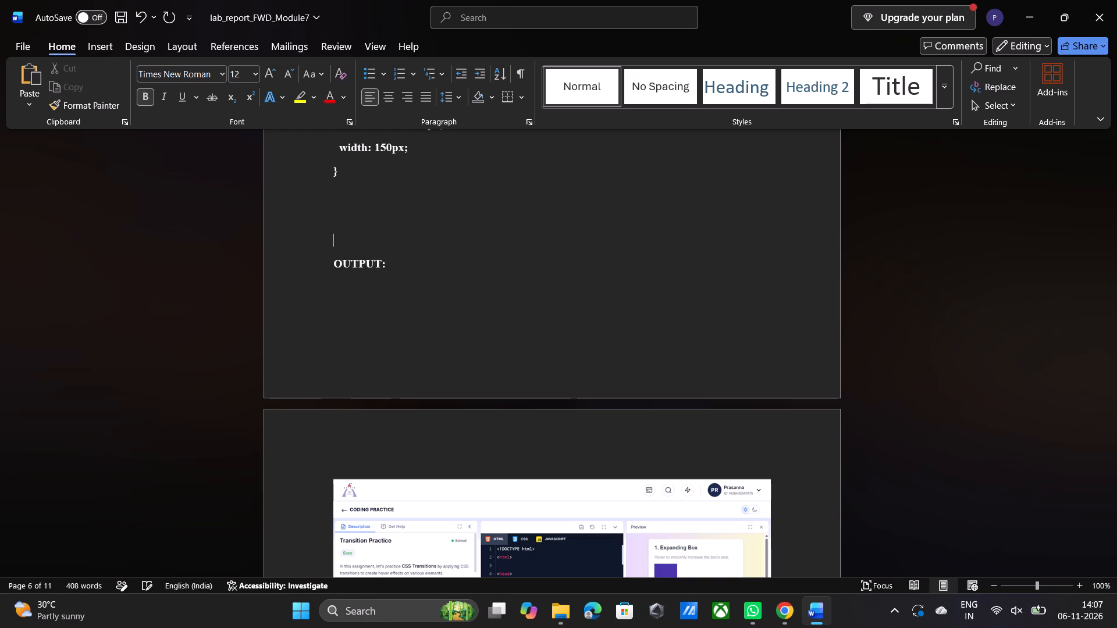
key("Return")
key("Return")
key("Return")
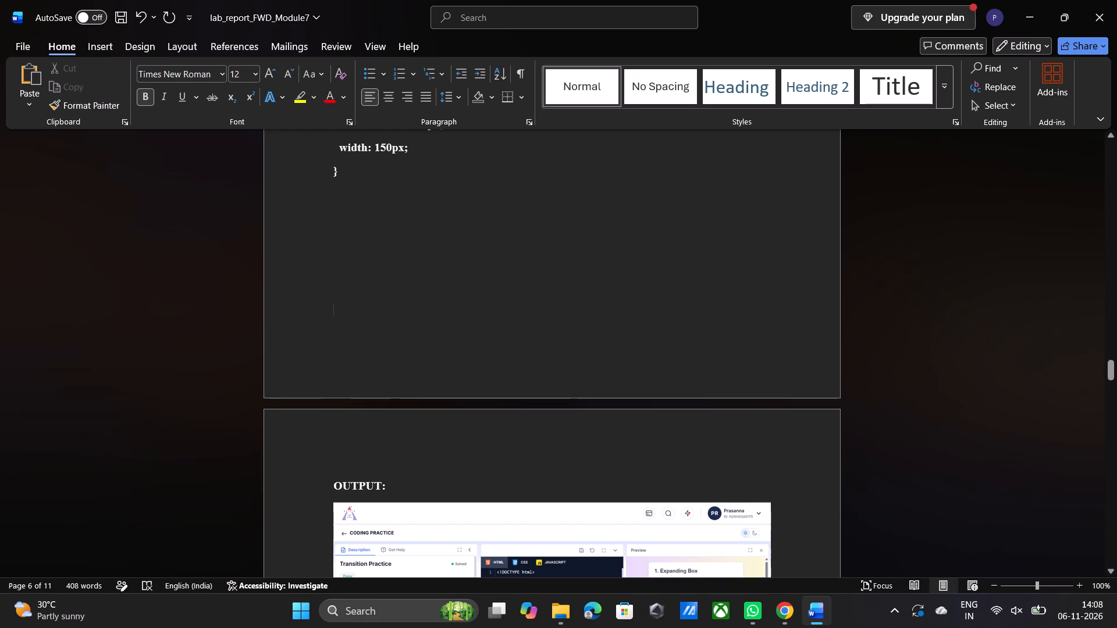
Remove the excess blank lines between question 1's output screenshot and the question 2 heading.
scroll(336, 485, "down", 4)
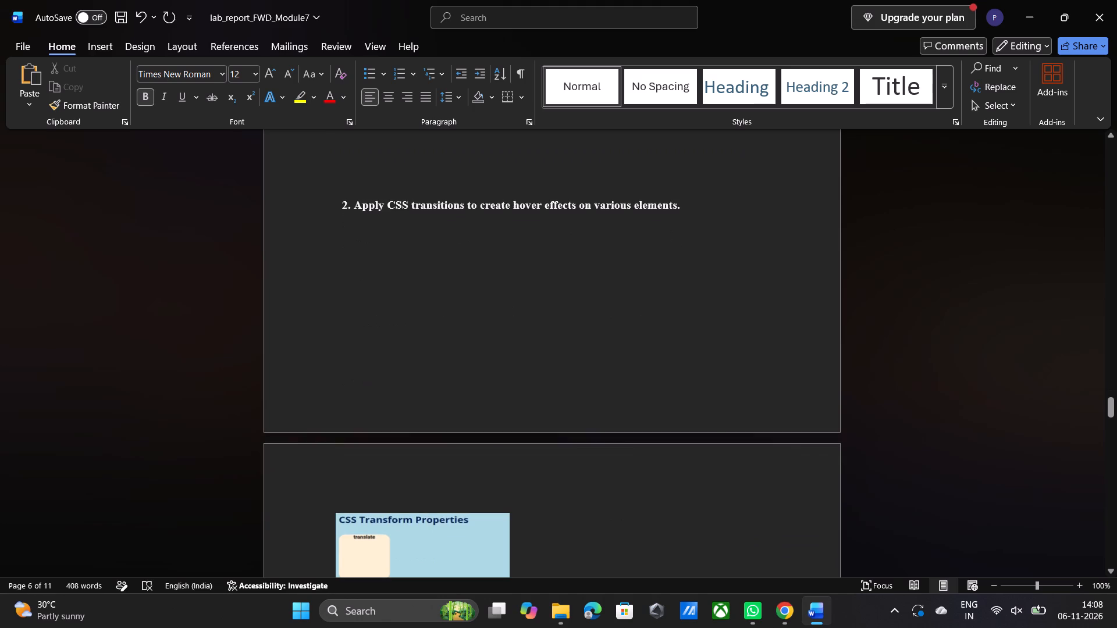
scroll(336, 485, "up", 2)
left_click(348, 463)
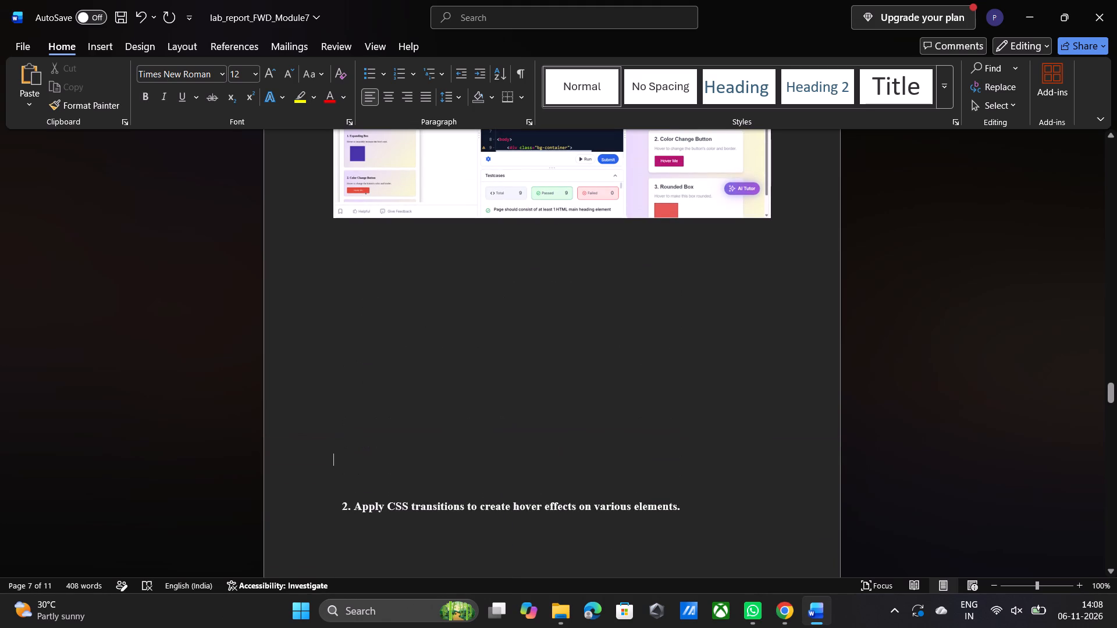
key("BackSpace")
key("BackSpace")
key("BackSpace")
key("BackSpace")
key("BackSpace")
key("BackSpace")
key("BackSpace")
key("BackSpace")
key("BackSpace")
key("BackSpace")
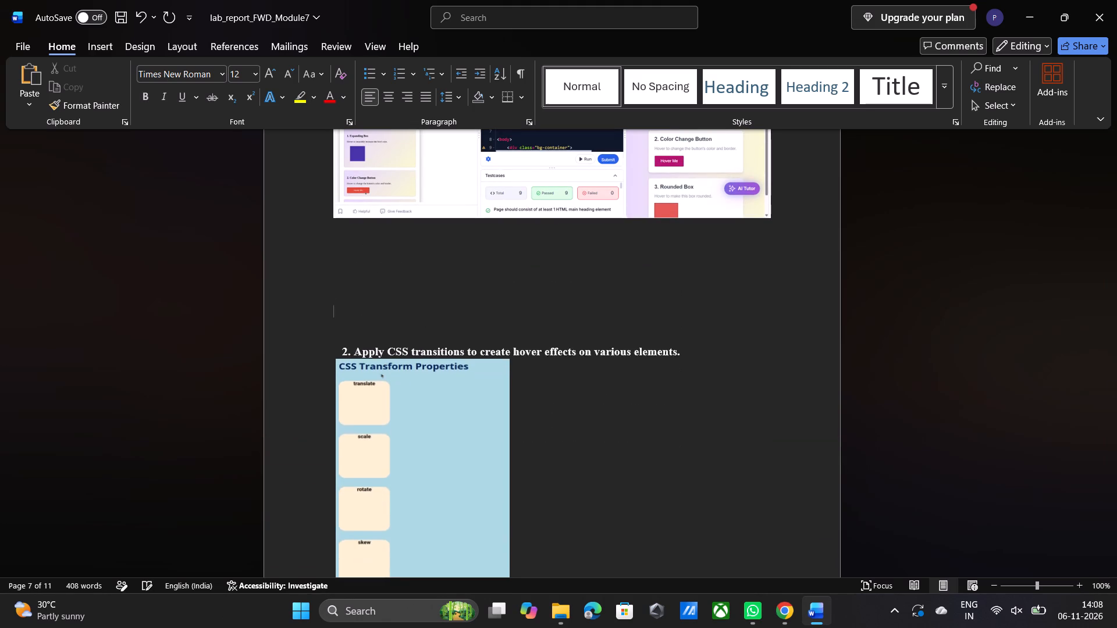
key("BackSpace")
key("BackSpace")
key("BackSpace")
key("BackSpace")
key("BackSpace")
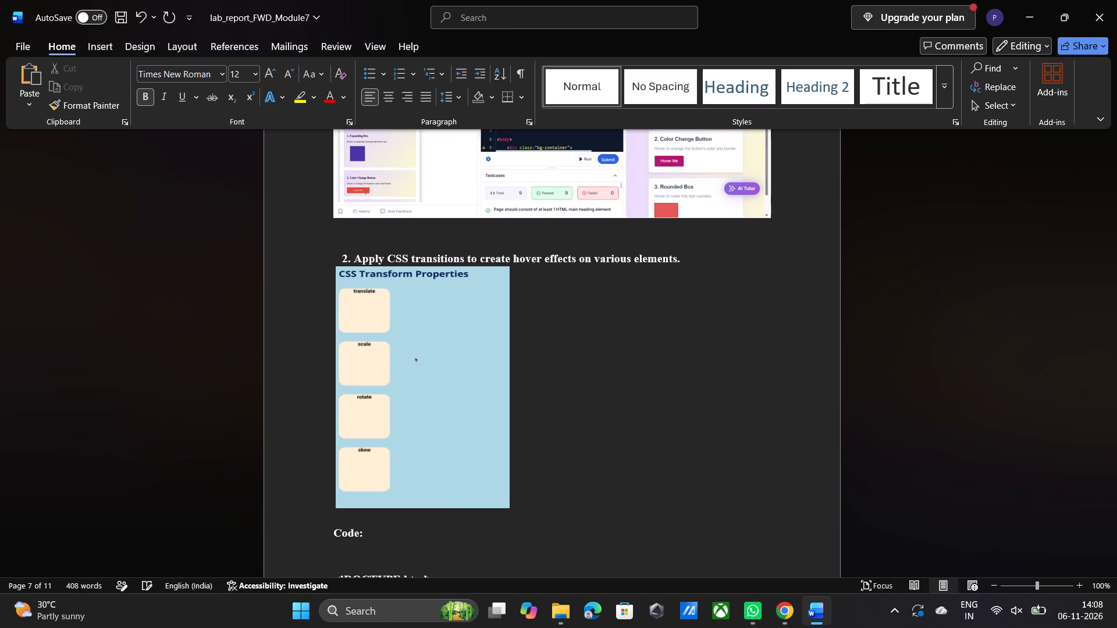
key("BackSpace")
key("Return")
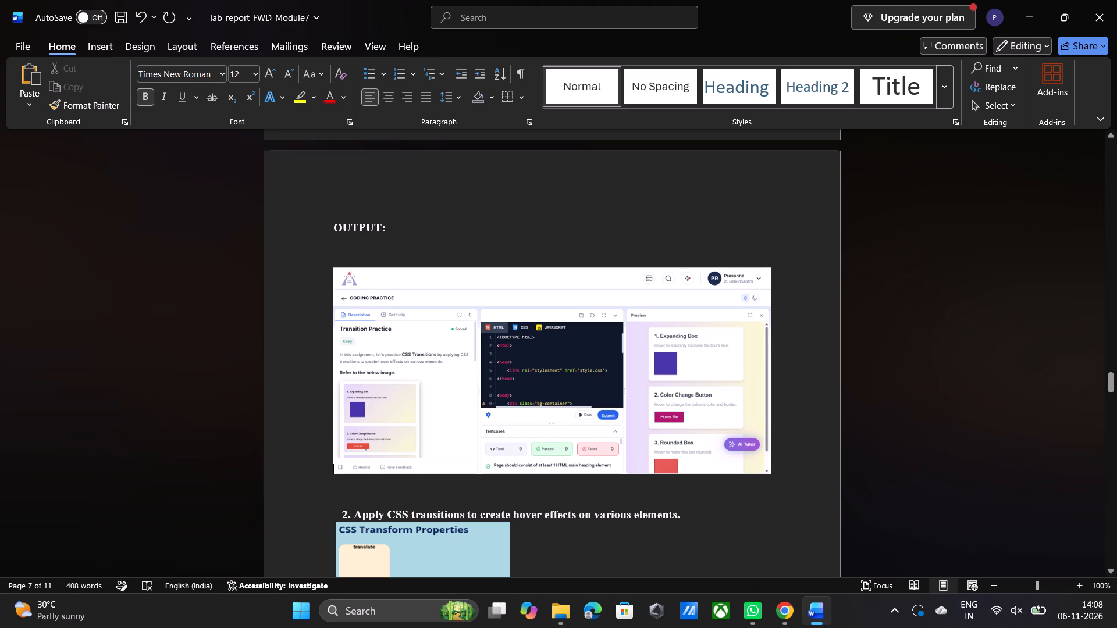
Insert a blank line directly before the question 2 heading.
scroll(311, 291, "down", 2)
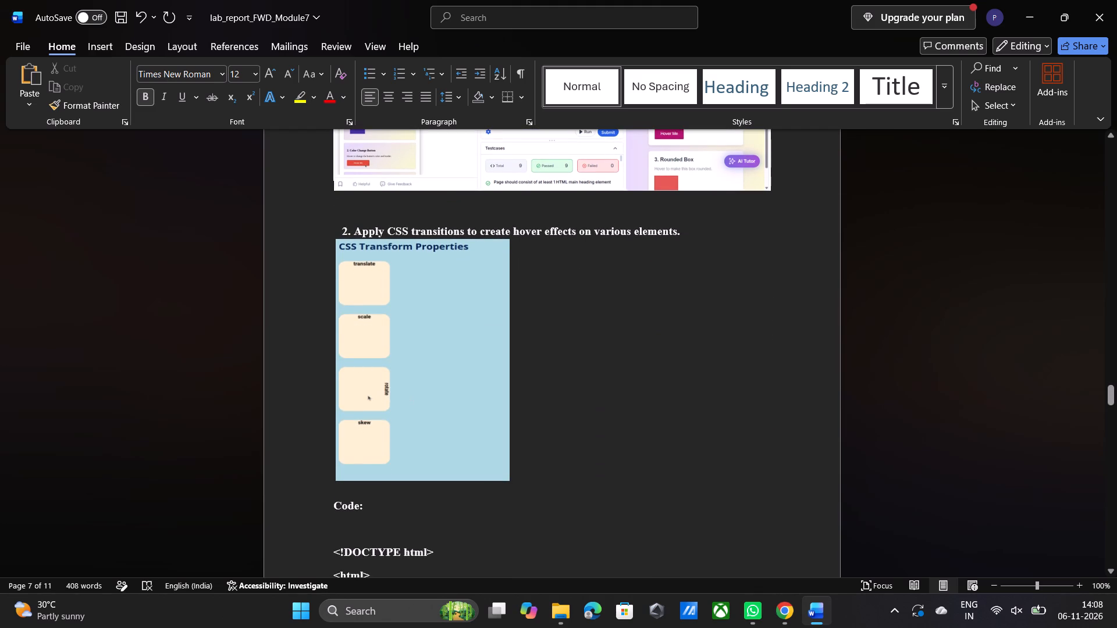
left_click(336, 226)
key("Return")
Add an empty line and the heading "OUTPUT:" between question 2's last CSS brace and its output screenshot.
scroll(393, 302, "down", 1)
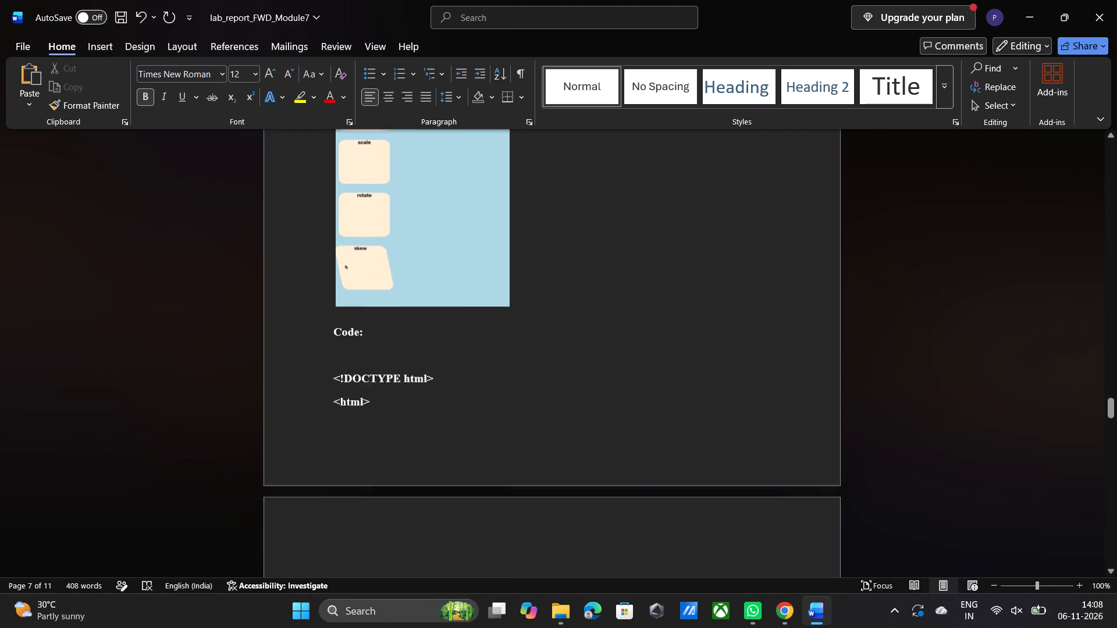
scroll(393, 302, "down", 7)
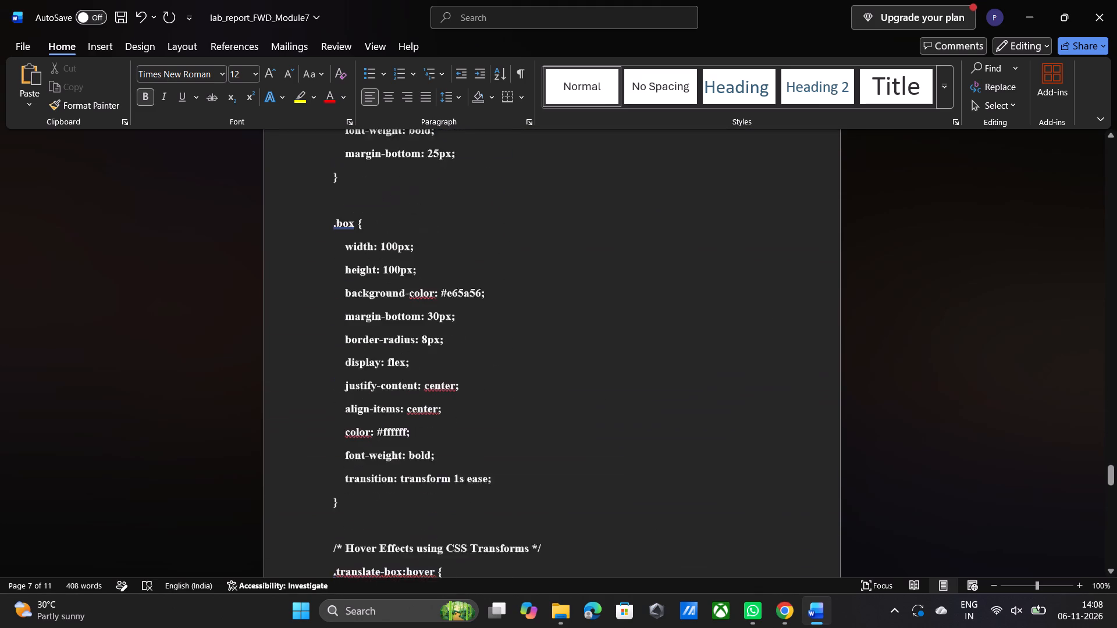
scroll(393, 302, "down", 1)
scroll(393, 302, "up", 4)
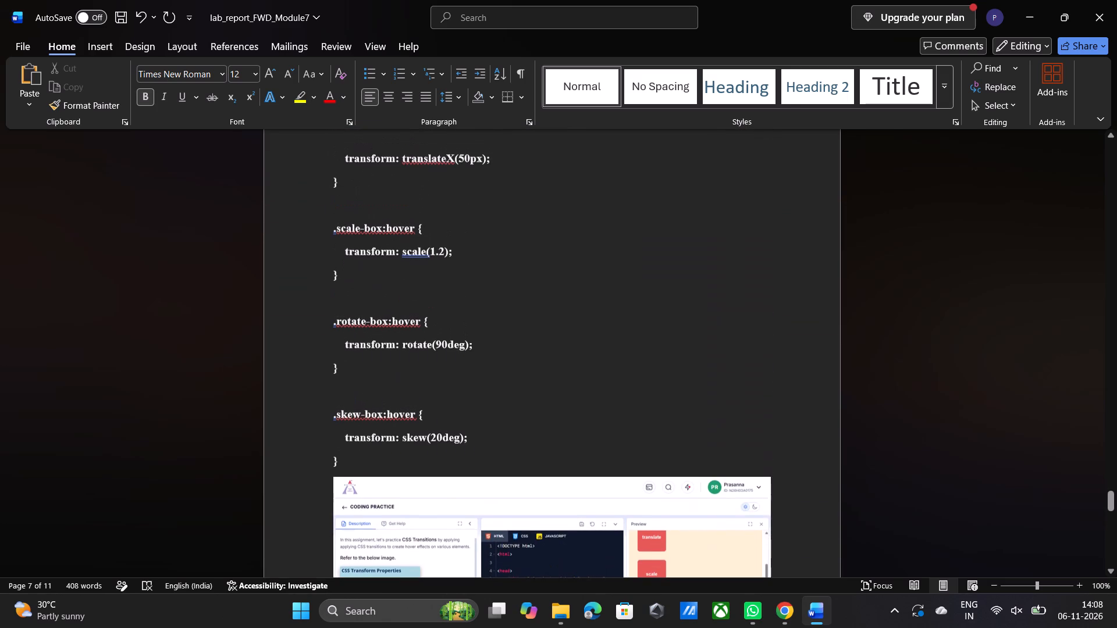
left_click(339, 462)
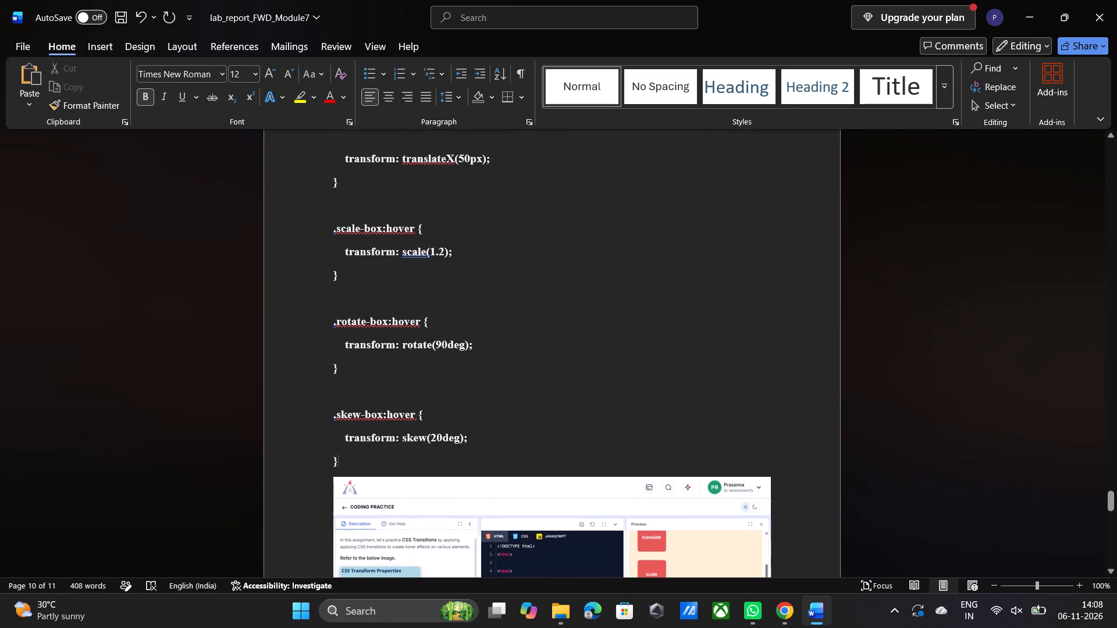
key("Return")
key("Return")
type("OUTPUT")
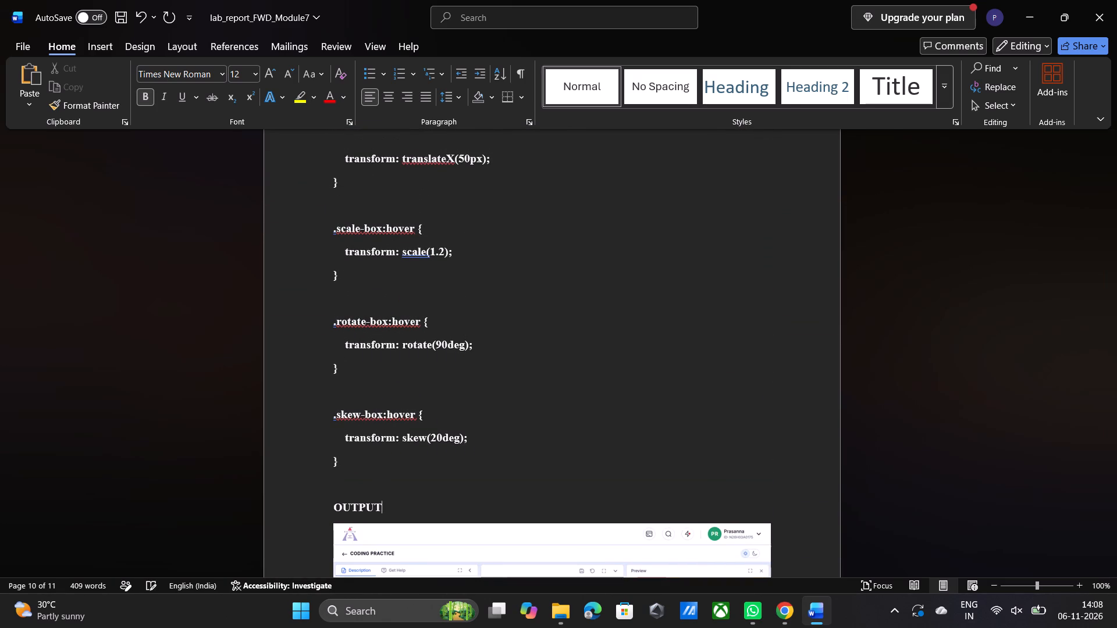
key("shift+colon")
Review the report from question 2's output screenshot back to the end of question 1's CSS code.
scroll(353, 478, "down", 2)
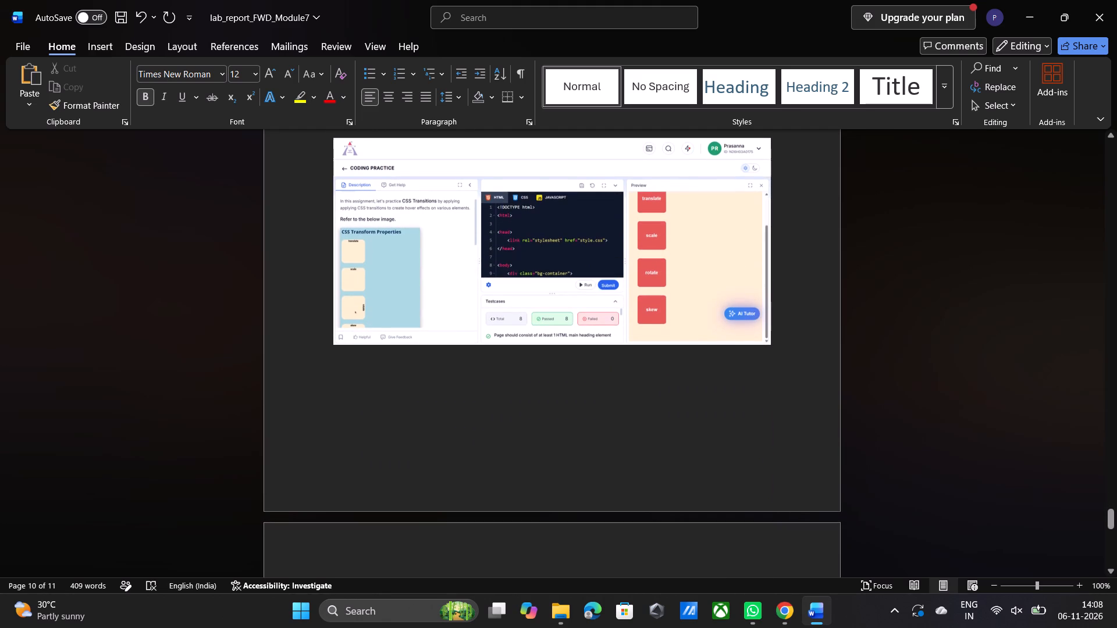
scroll(353, 478, "up", 1)
scroll(353, 478, "down", 2)
scroll(353, 478, "up", 2)
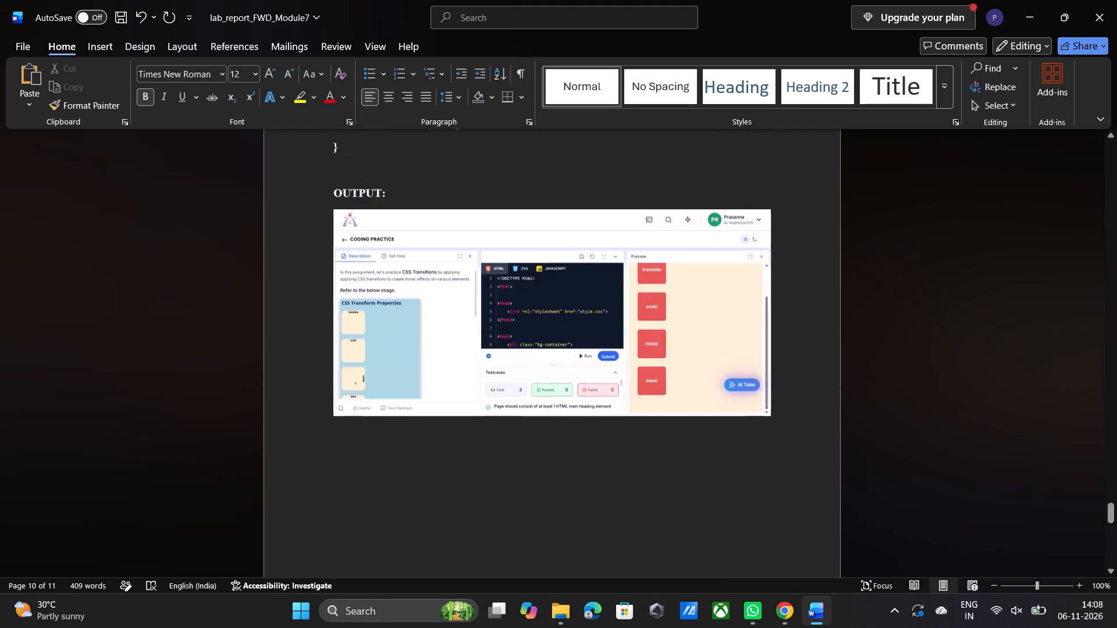
scroll(353, 478, "up", 4)
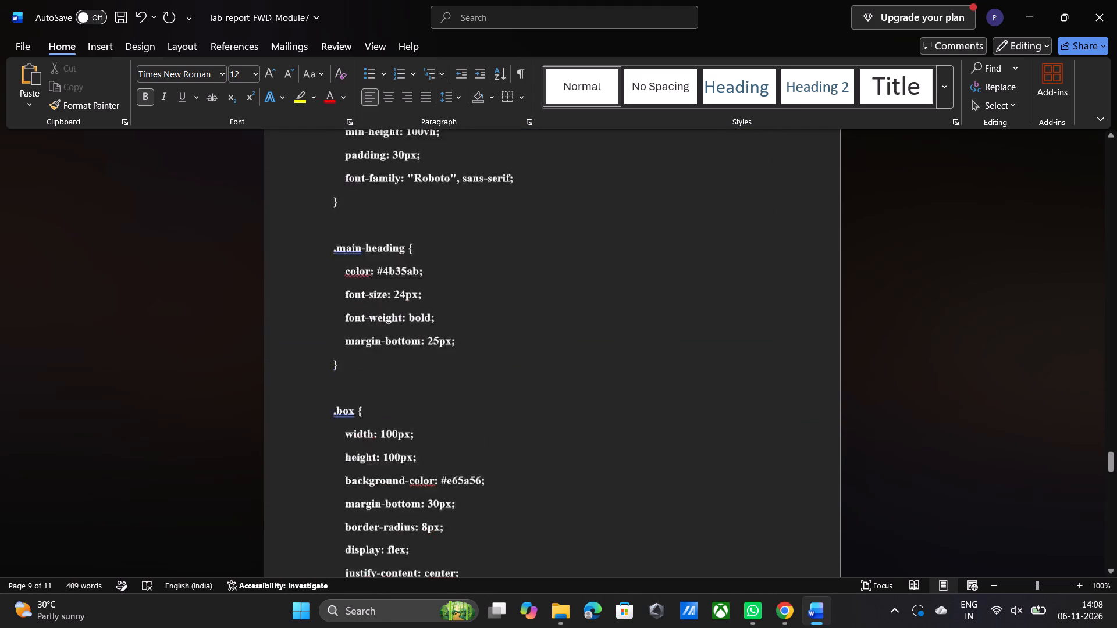
scroll(353, 478, "up", 4)
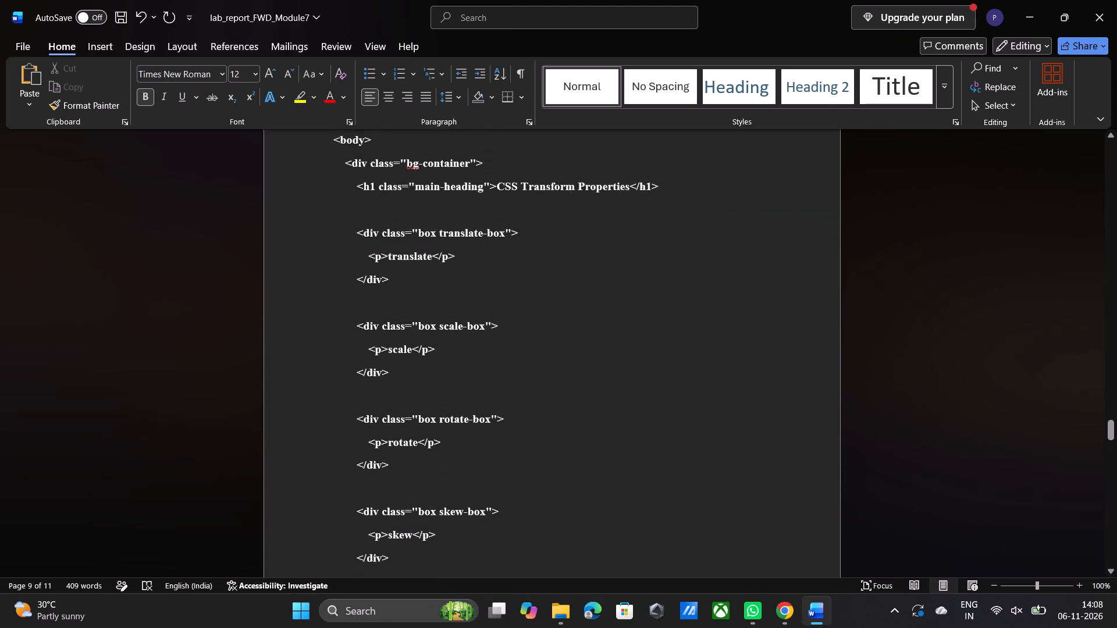
scroll(353, 478, "up", 3)
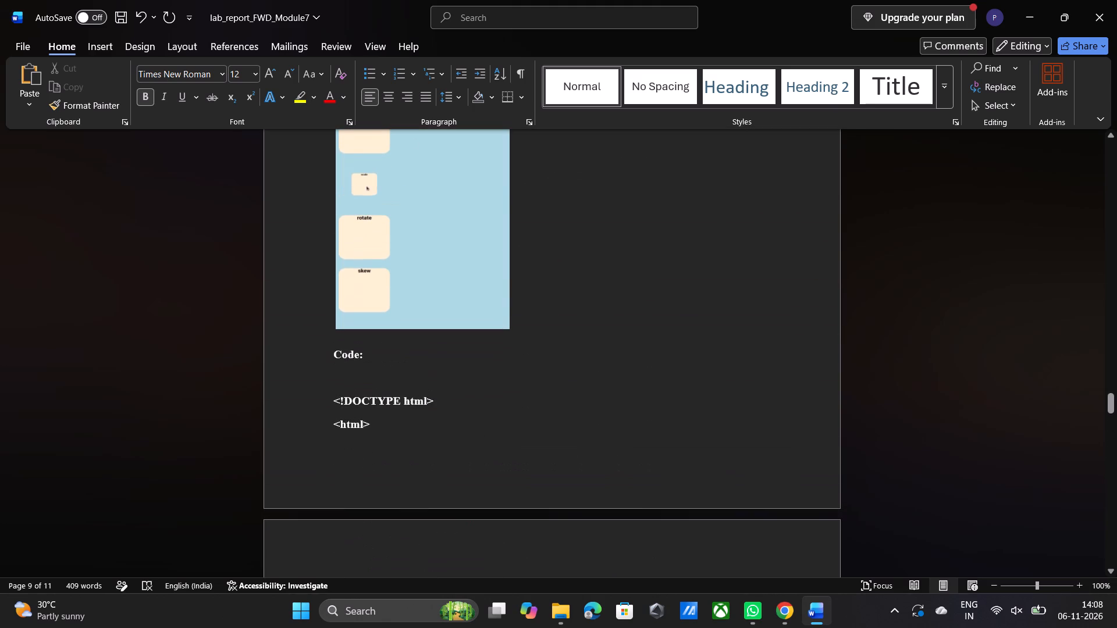
scroll(353, 478, "up", 1)
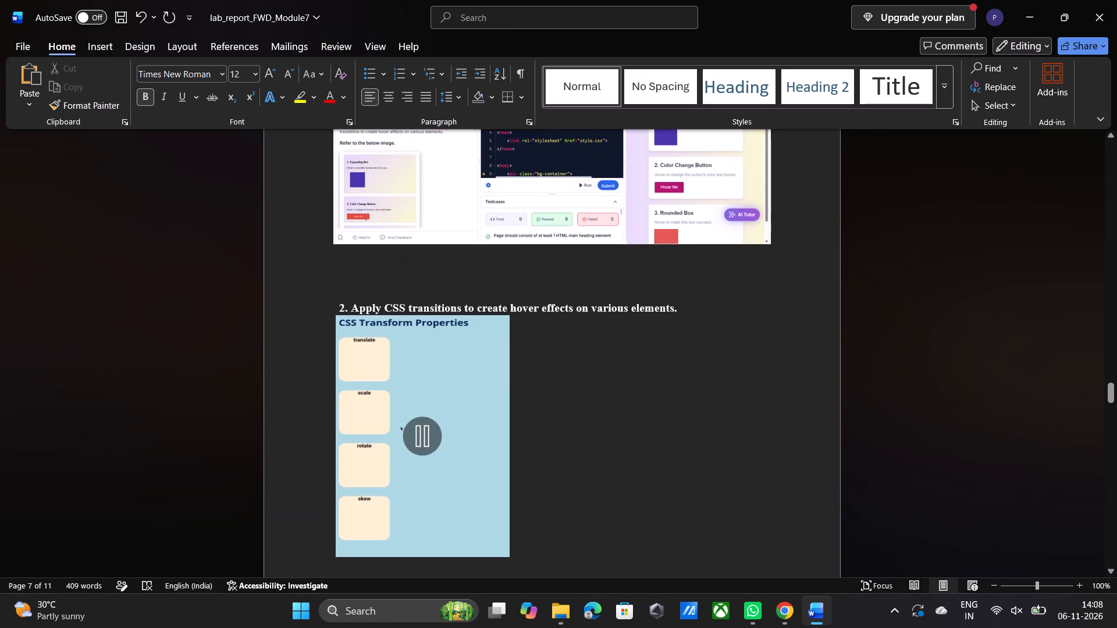
scroll(353, 478, "up", 3)
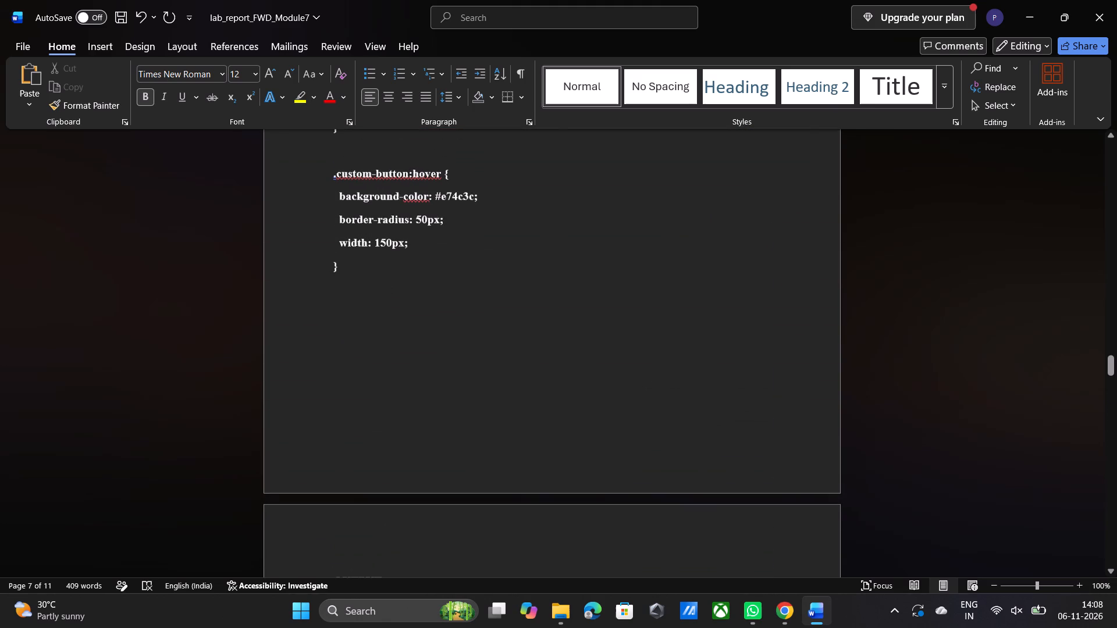
scroll(352, 273, "up", 1)
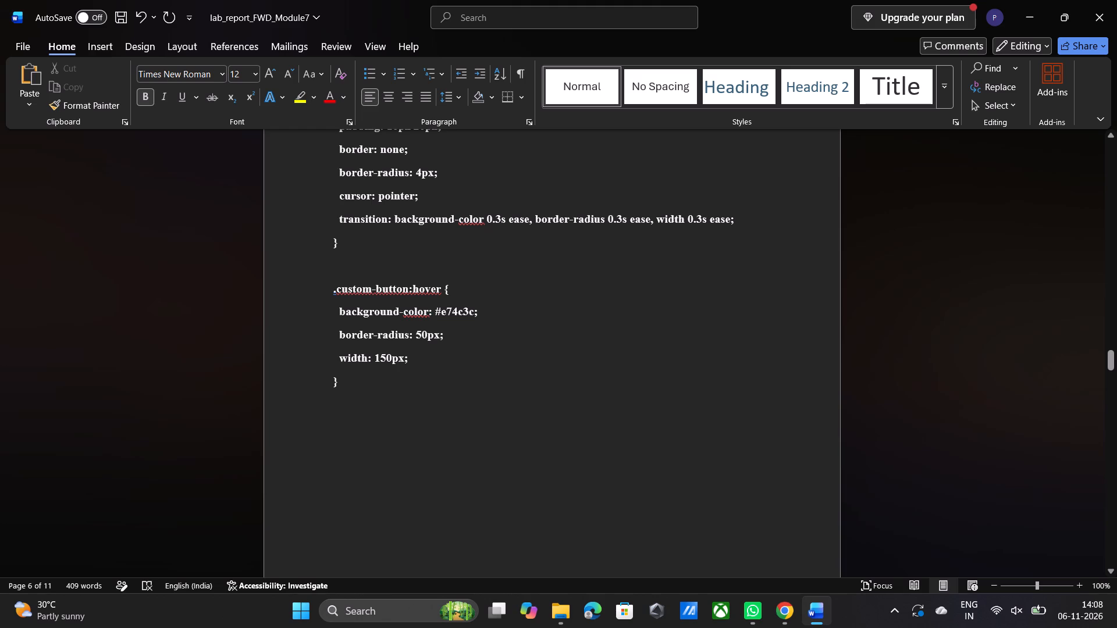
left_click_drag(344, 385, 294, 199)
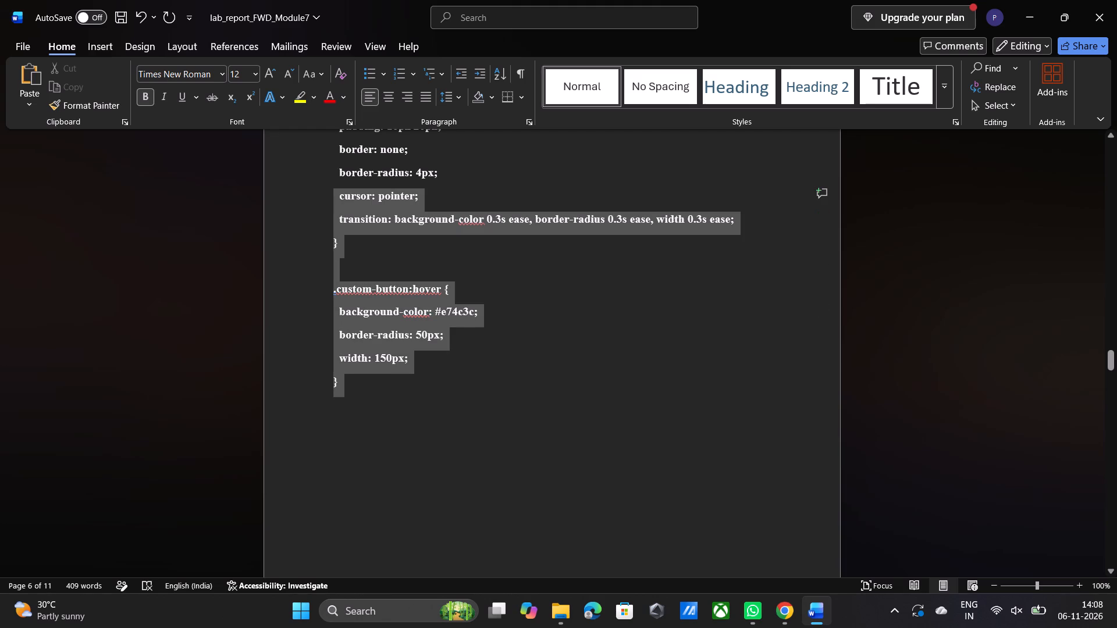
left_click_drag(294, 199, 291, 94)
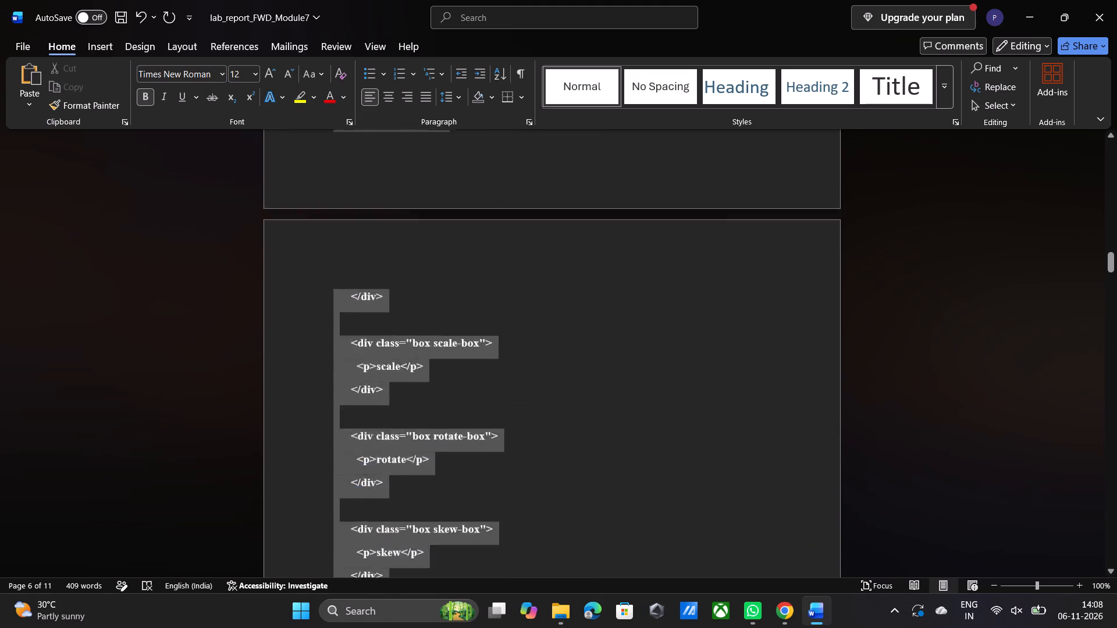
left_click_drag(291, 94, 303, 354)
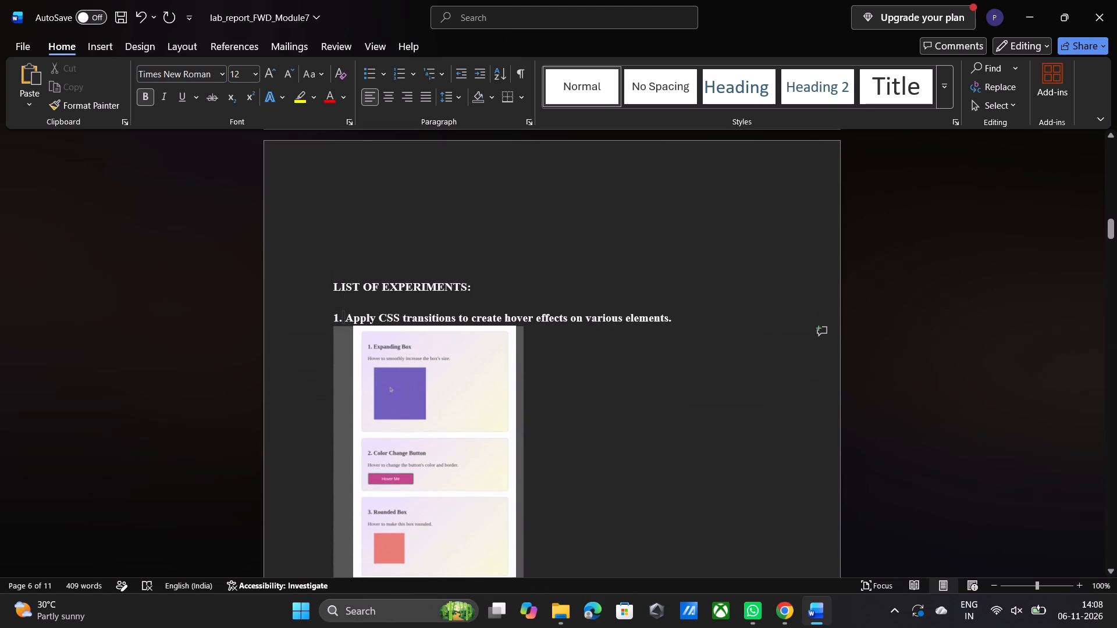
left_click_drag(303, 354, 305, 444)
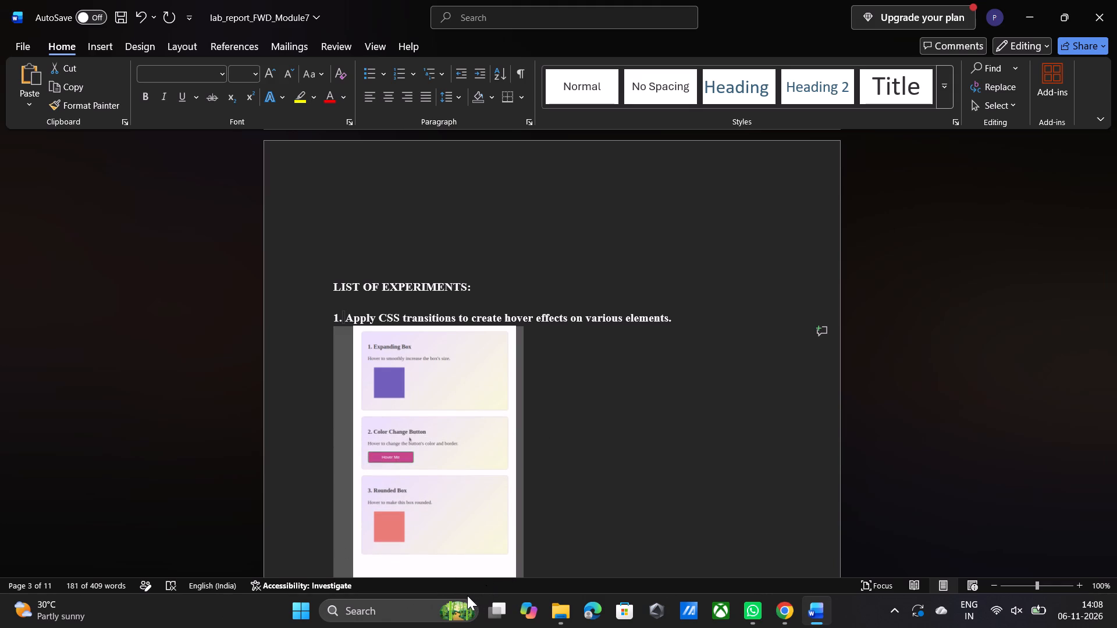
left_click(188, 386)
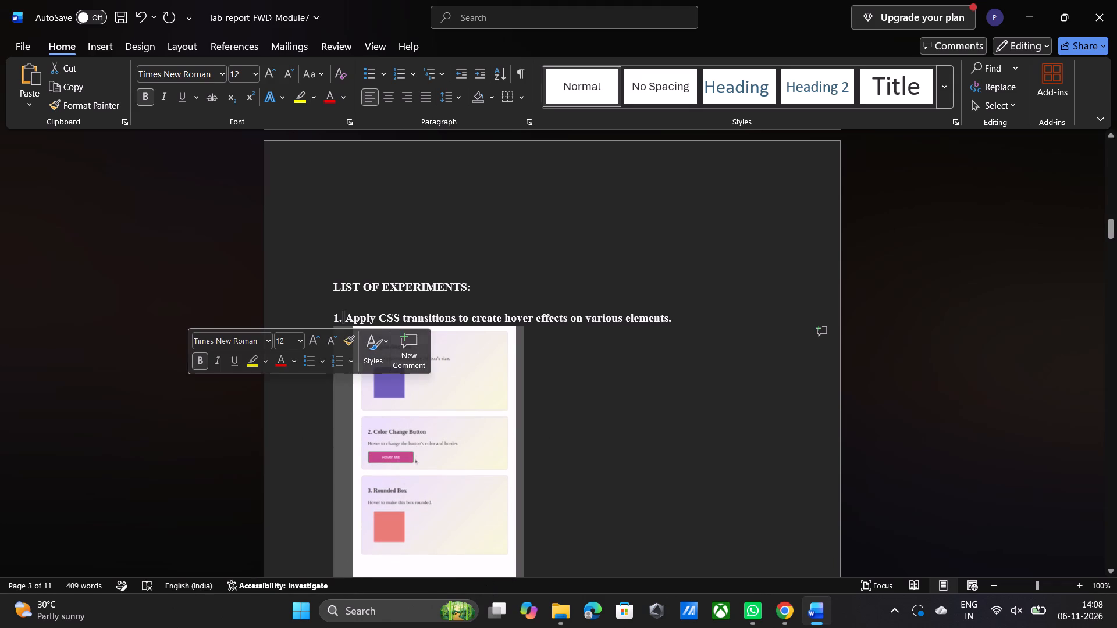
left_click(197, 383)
Delete all of question 1's code, from the "Code:" label through the blank lines before the "OUTPUT:" heading.
scroll(262, 406, "down", 2)
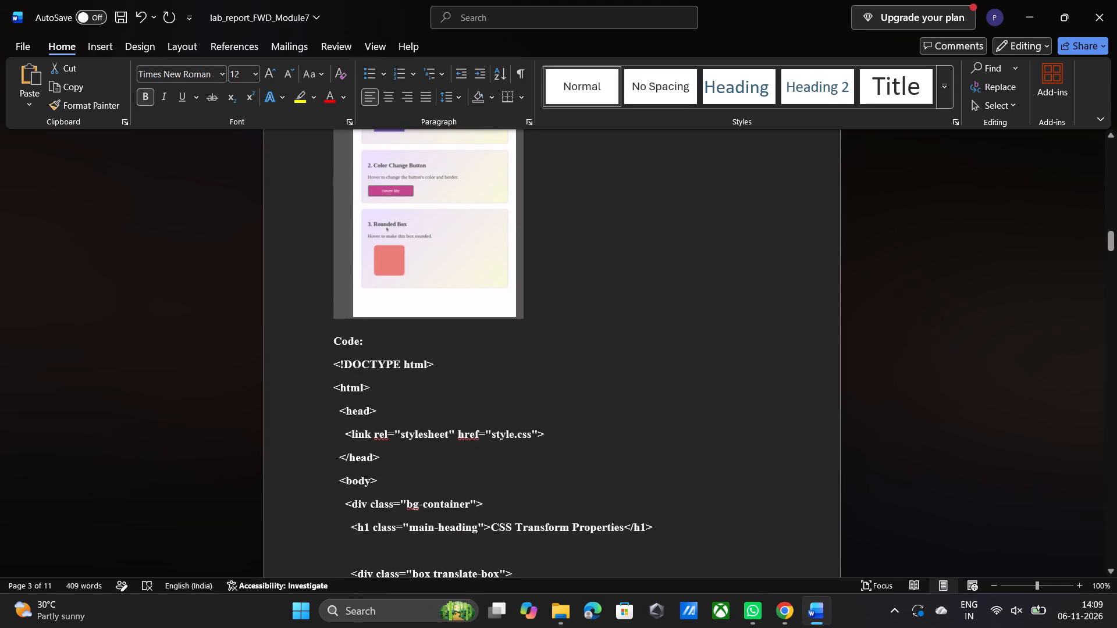
left_click_drag(330, 345, 417, 603)
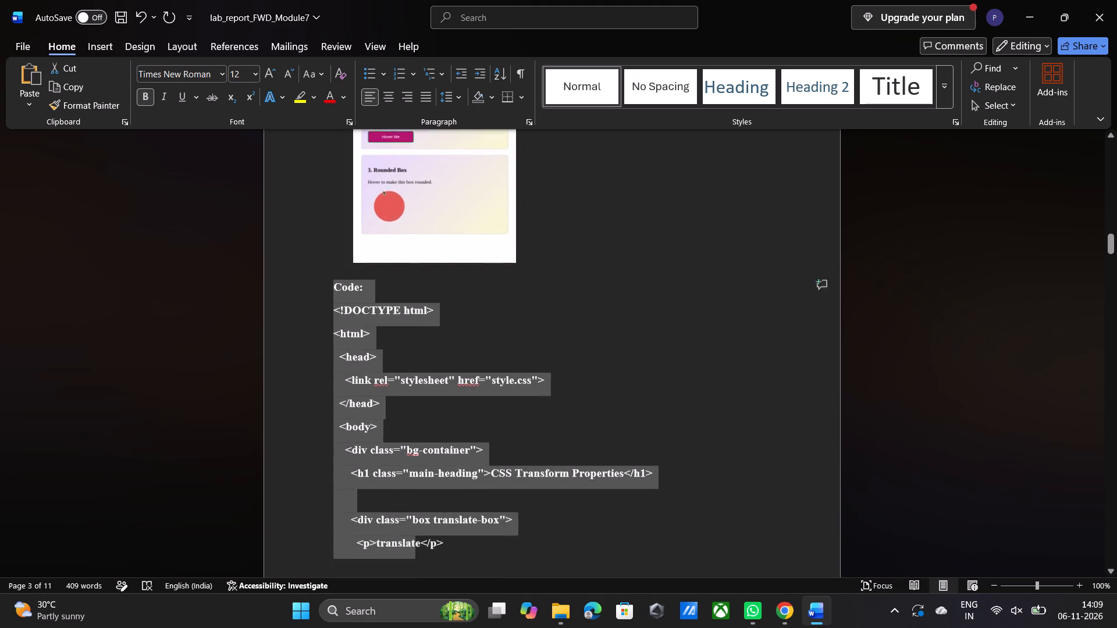
left_click_drag(417, 603, 415, 551)
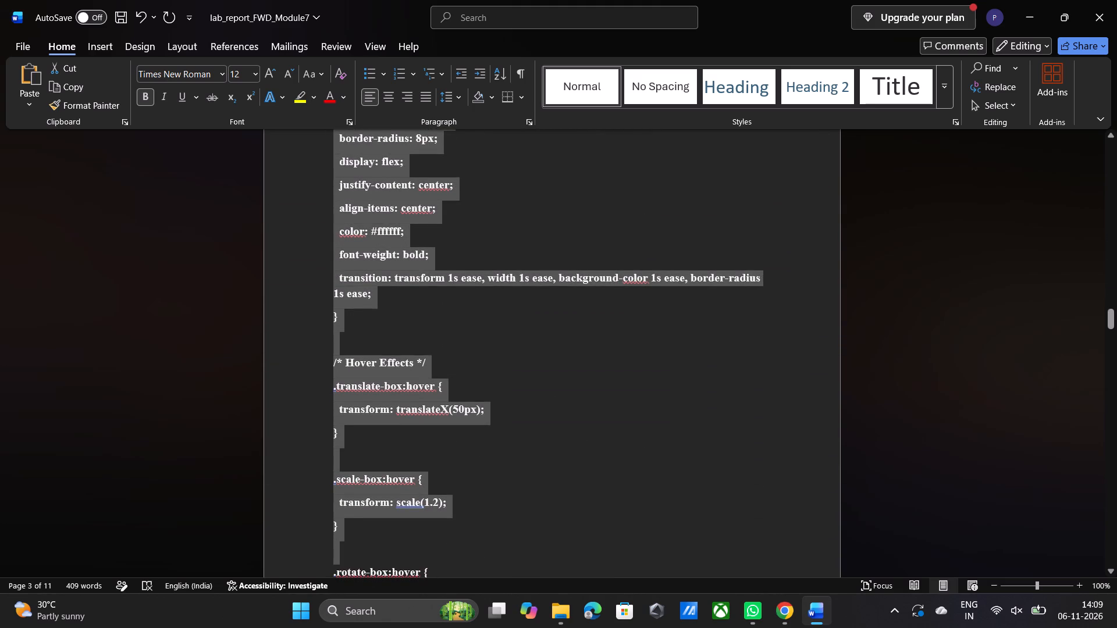
left_click_drag(415, 551, 447, 627)
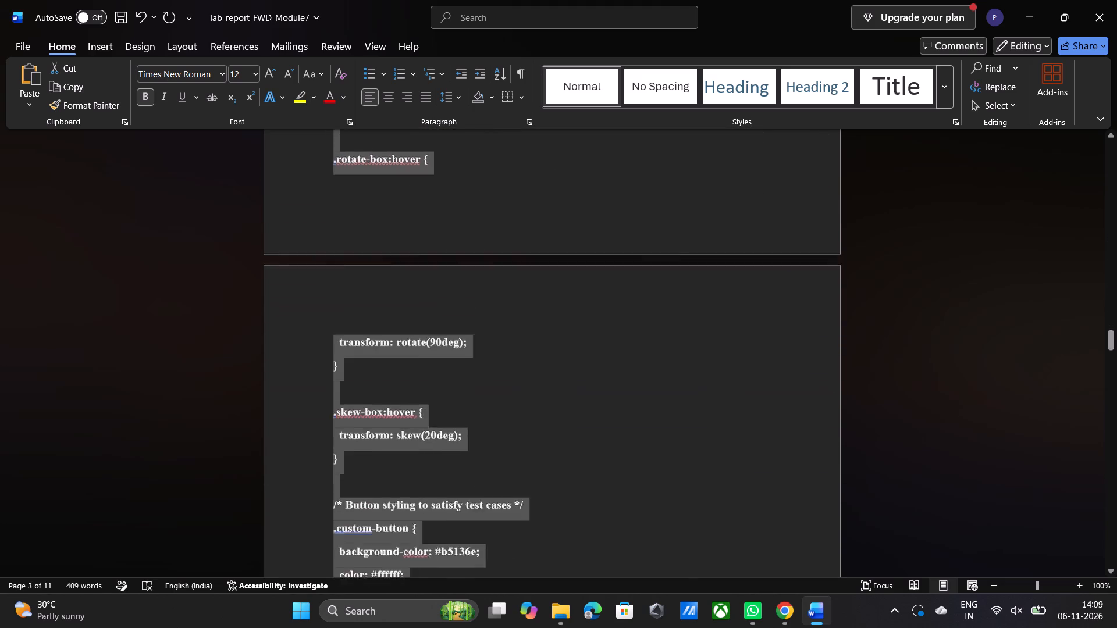
left_click_drag(447, 627, 457, 489)
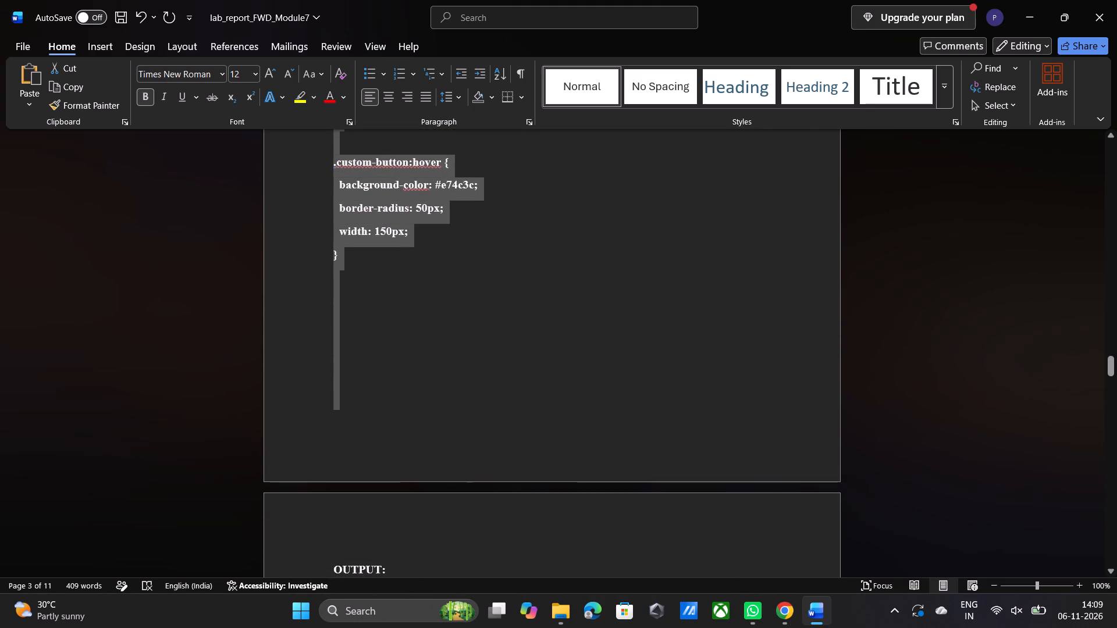
left_click_drag(457, 489, 451, 355)
key("BackSpace")
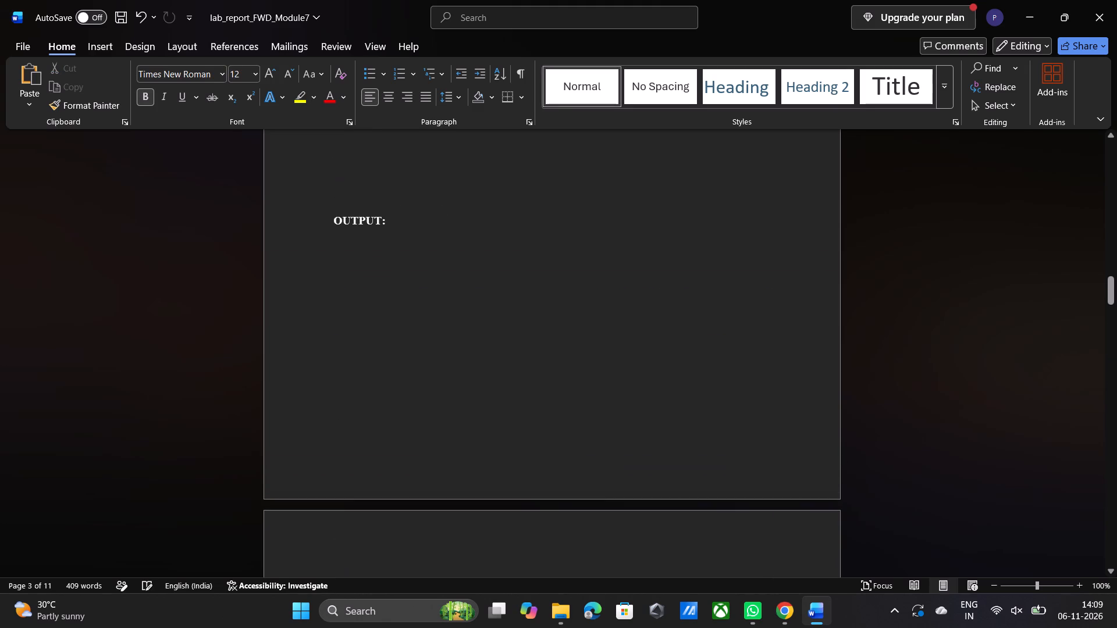
scroll(451, 355, "up", 4)
scroll(451, 355, "down", 2)
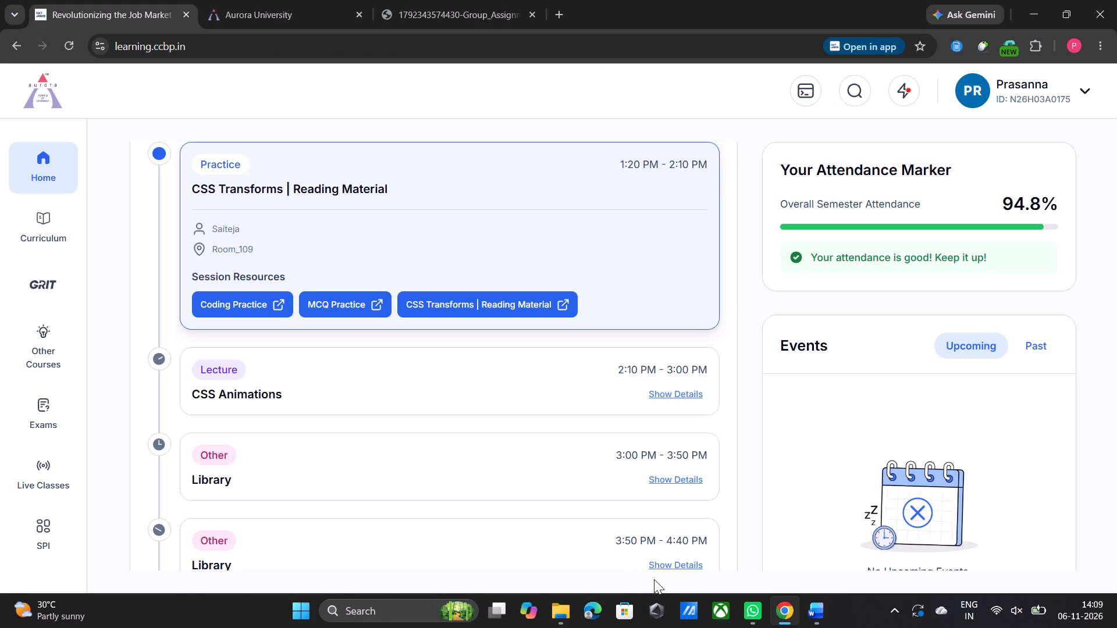
In Chrome, open the Transition Practice question from the second Coding Practice set of the CSS Gradients and Transitions module.
left_click(248, 311)
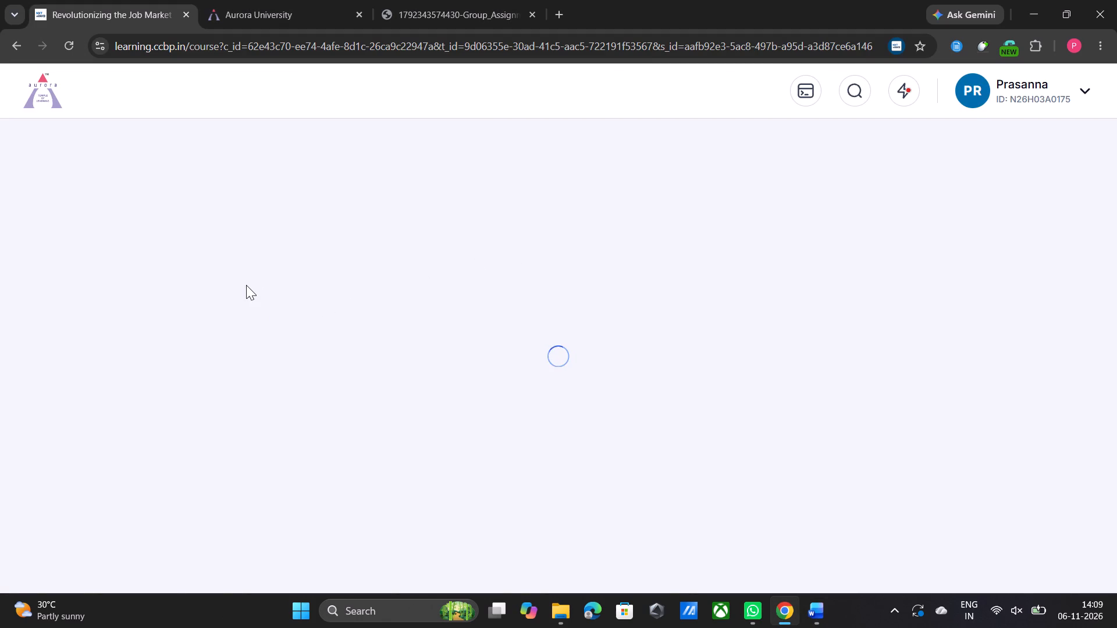
scroll(128, 249, "up", 5)
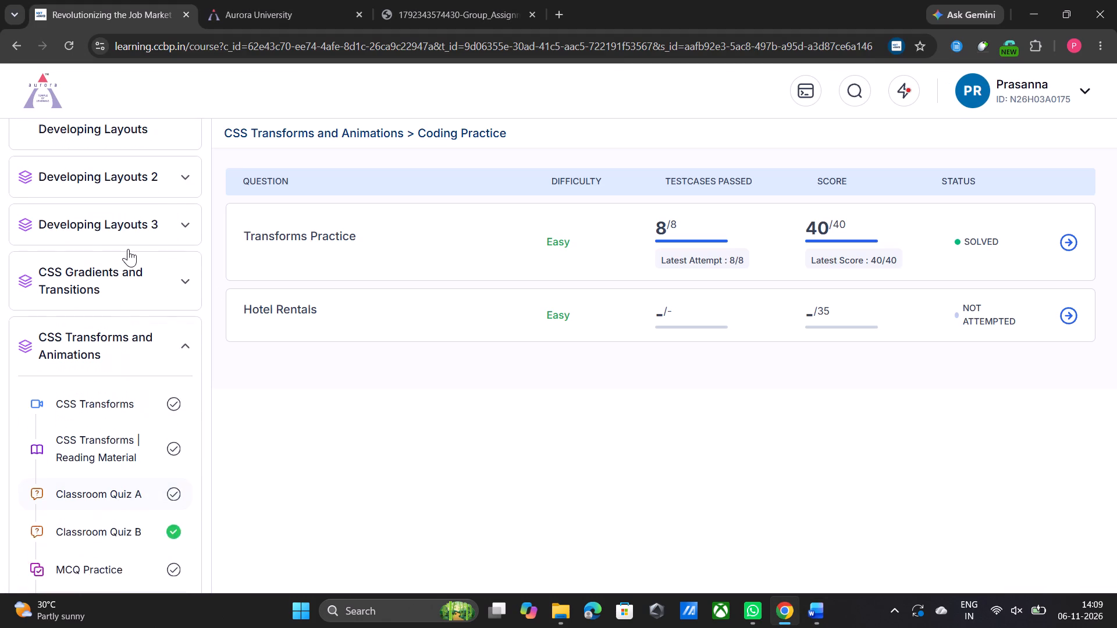
left_click(176, 316)
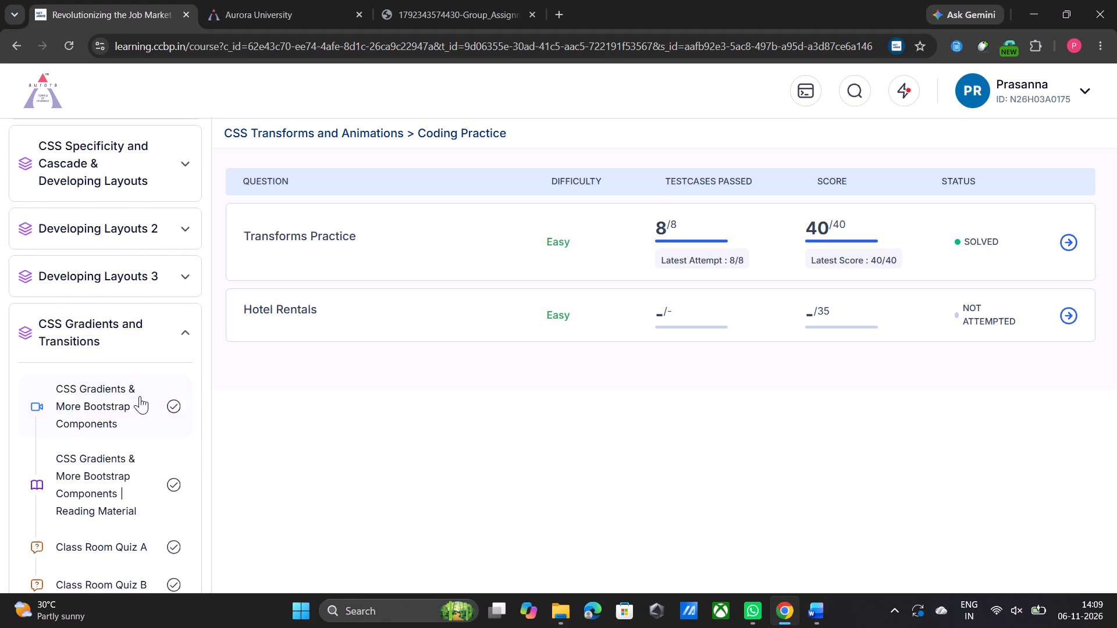
scroll(122, 443, "down", 3)
left_click(114, 465)
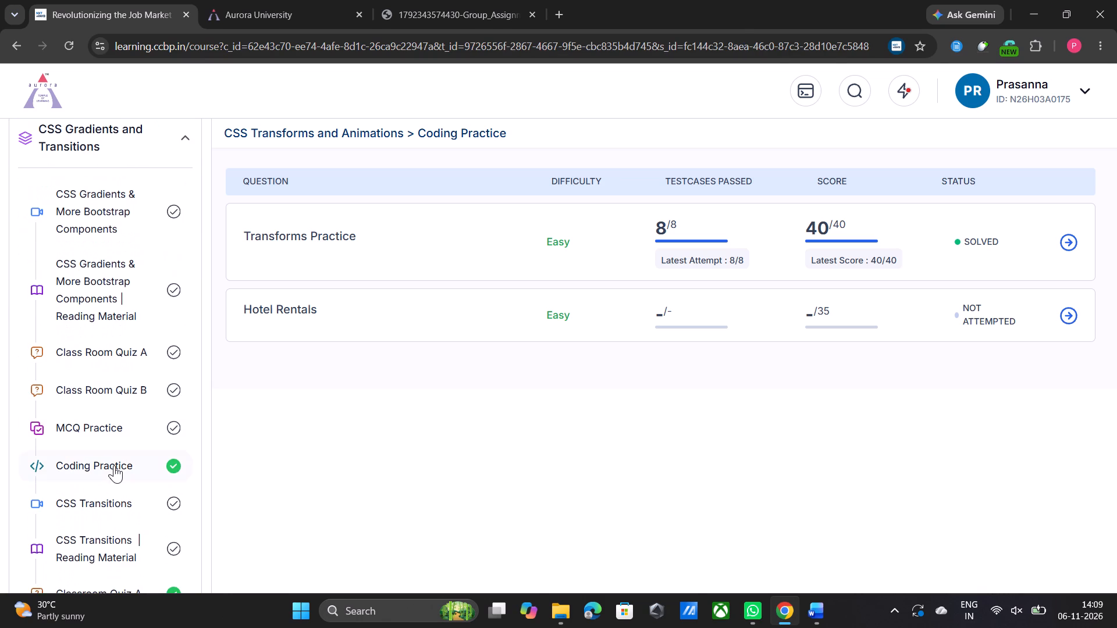
scroll(114, 465, "down", 3)
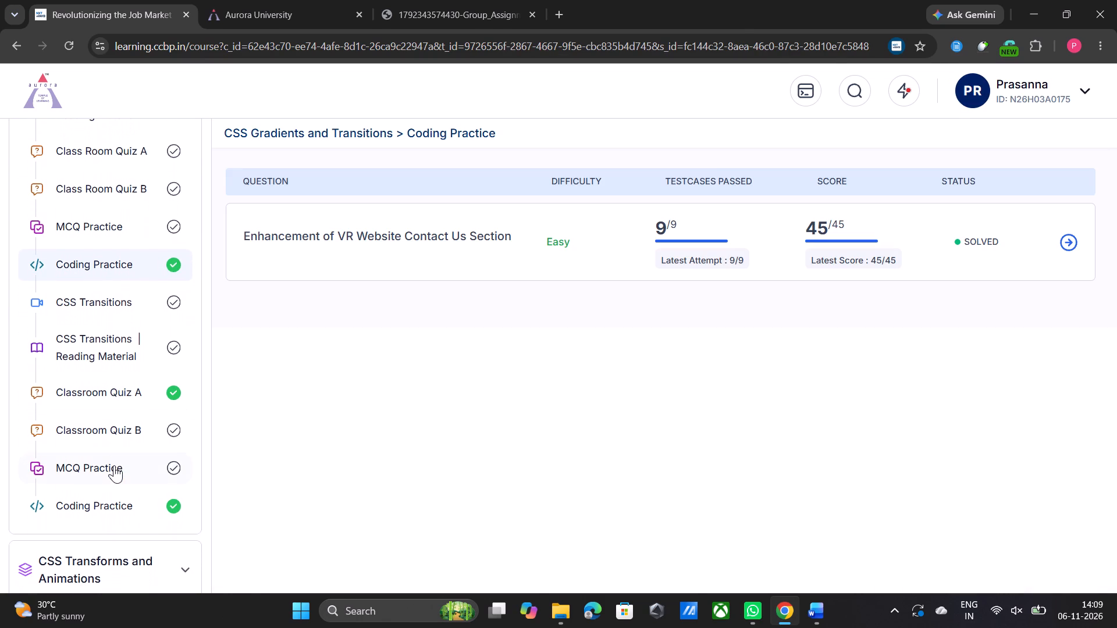
left_click(106, 503)
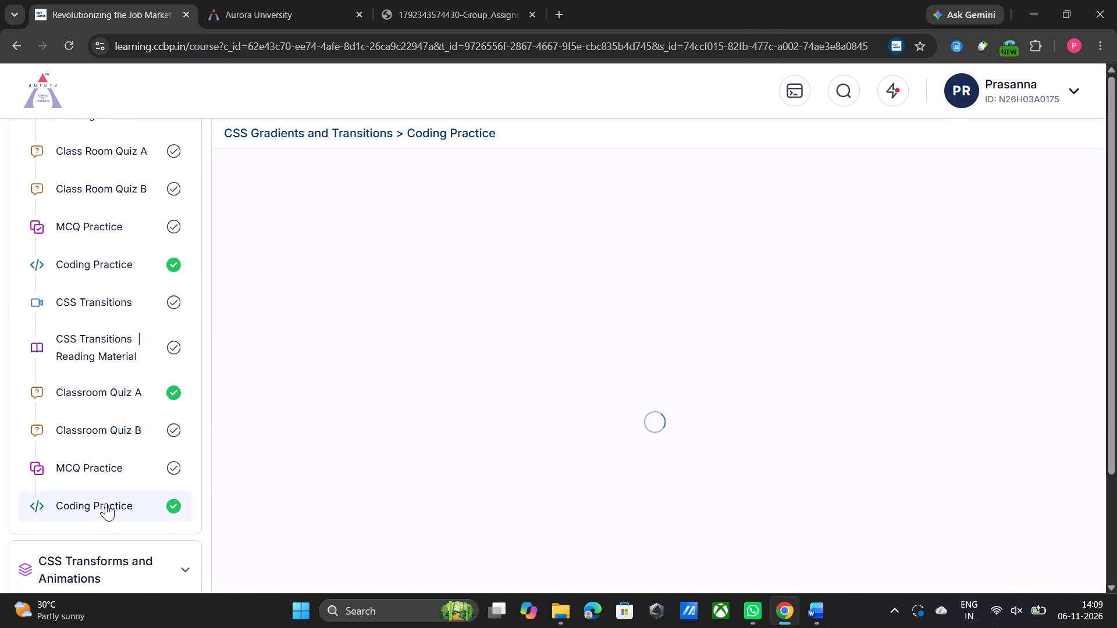
left_click(374, 247)
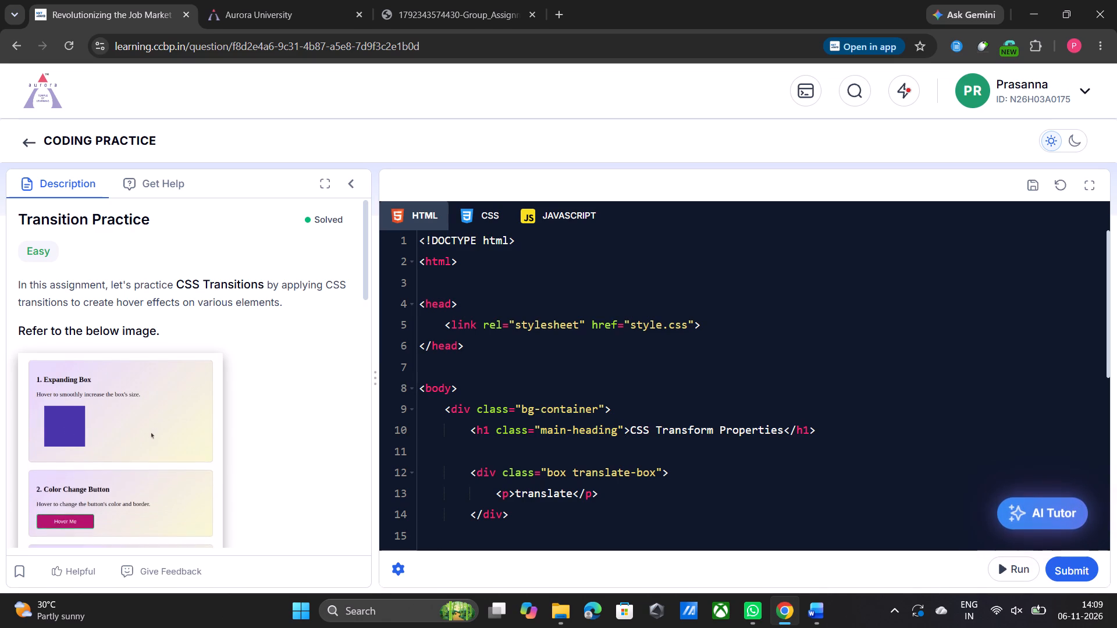
Copy the full Transition Practice HTML code into the Word report above question 1's "OUTPUT:" heading.
left_click_drag(418, 240, 535, 625)
key("ctrl+c")
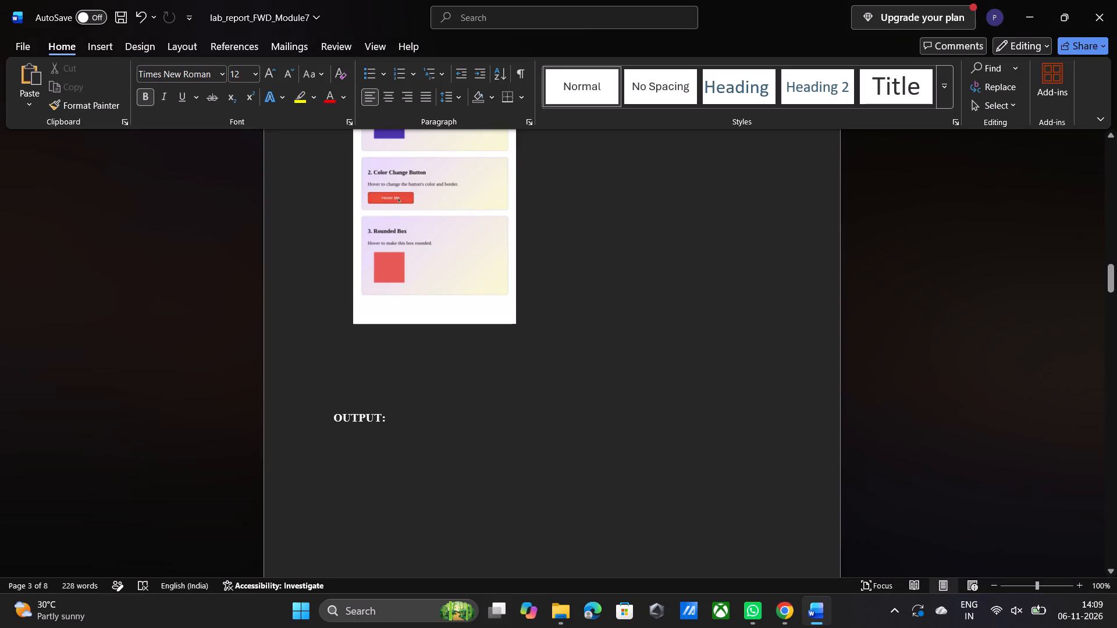
key("ctrl+v")
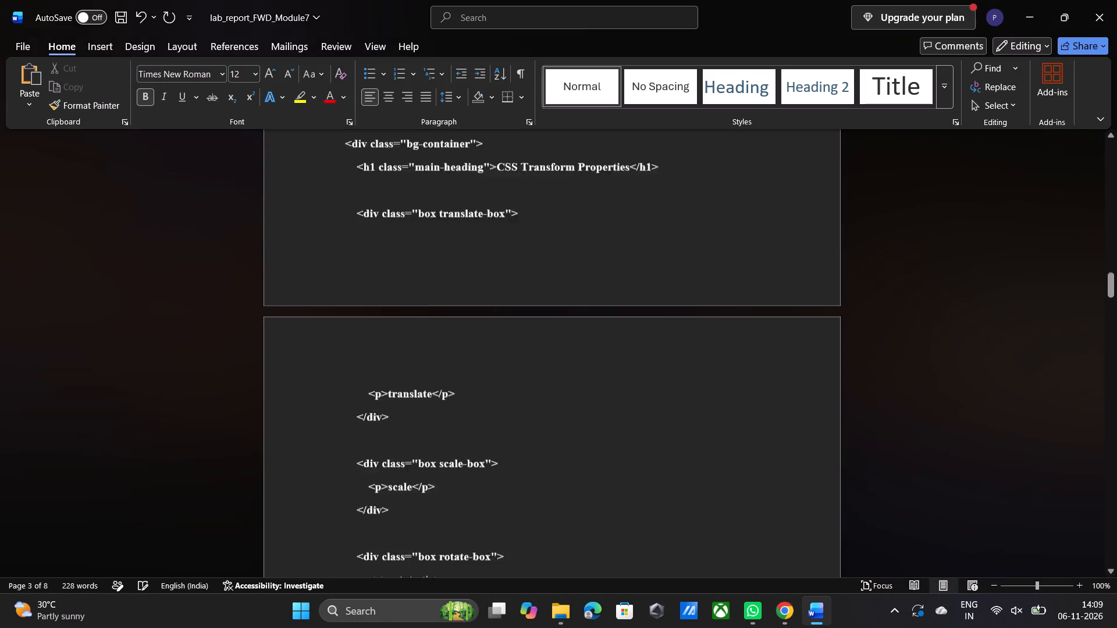
scroll(383, 460, "down", 1)
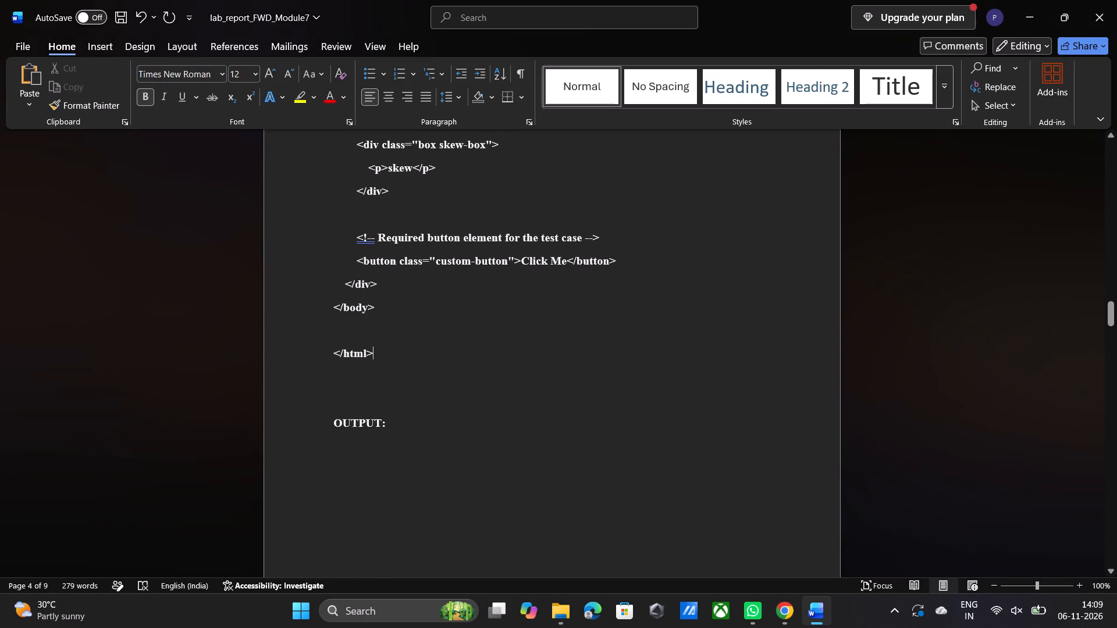
Copy the full Transition Practice CSS code onto a new line after question 1's closing html tag in the Word report.
key("Return")
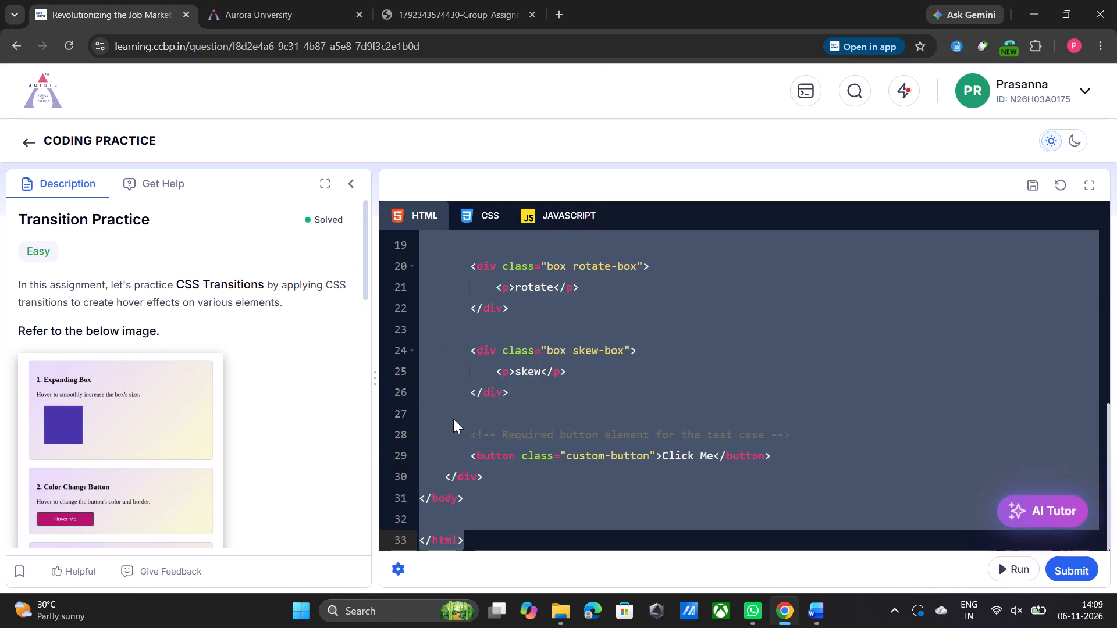
left_click(454, 418)
left_click(489, 222)
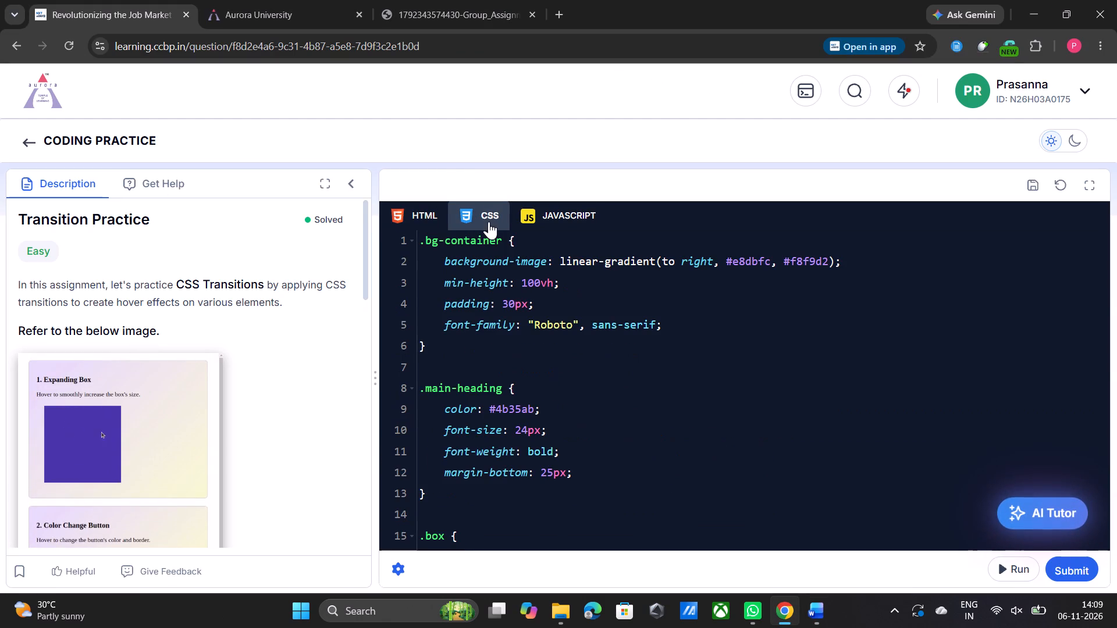
scroll(431, 244, "up", 1)
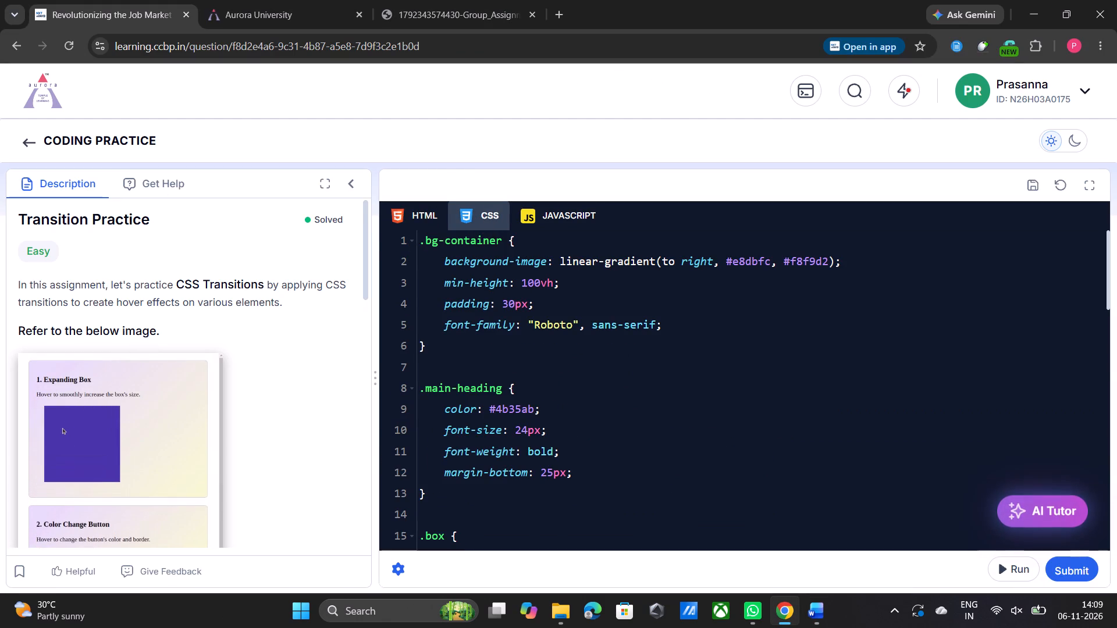
left_click_drag(420, 241, 501, 463)
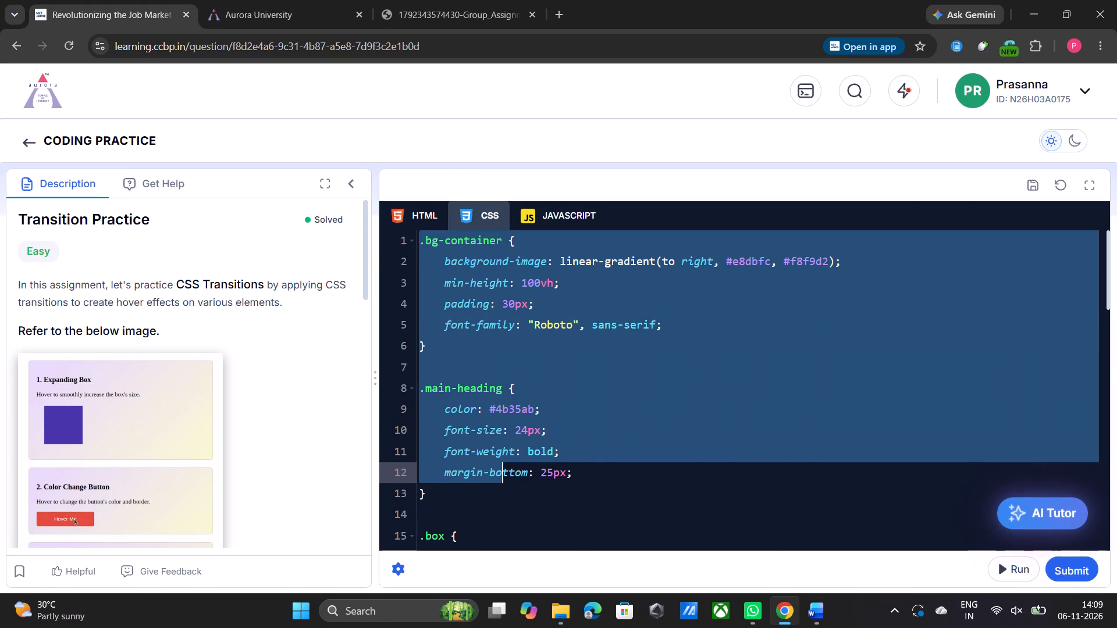
left_click(664, 404)
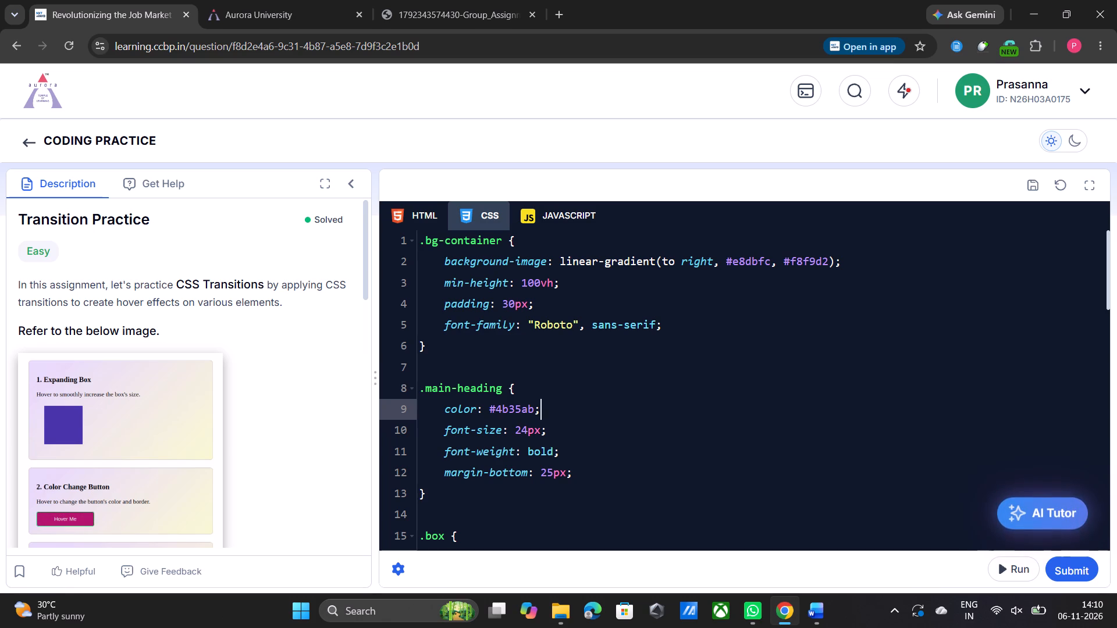
left_click_drag(418, 238, 592, 627)
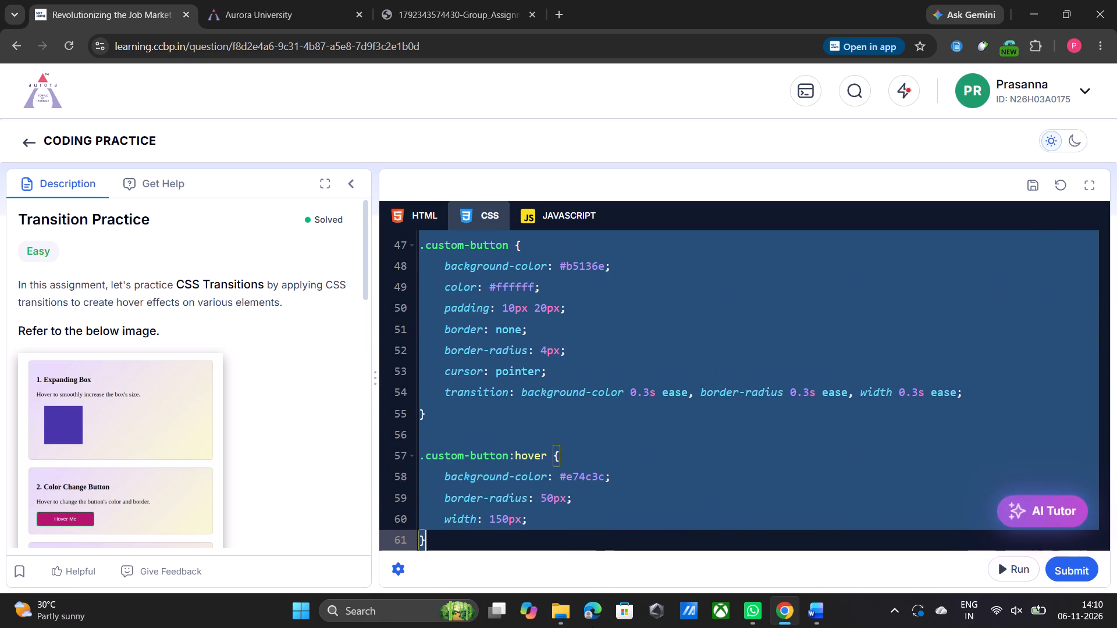
key("ctrl+c")
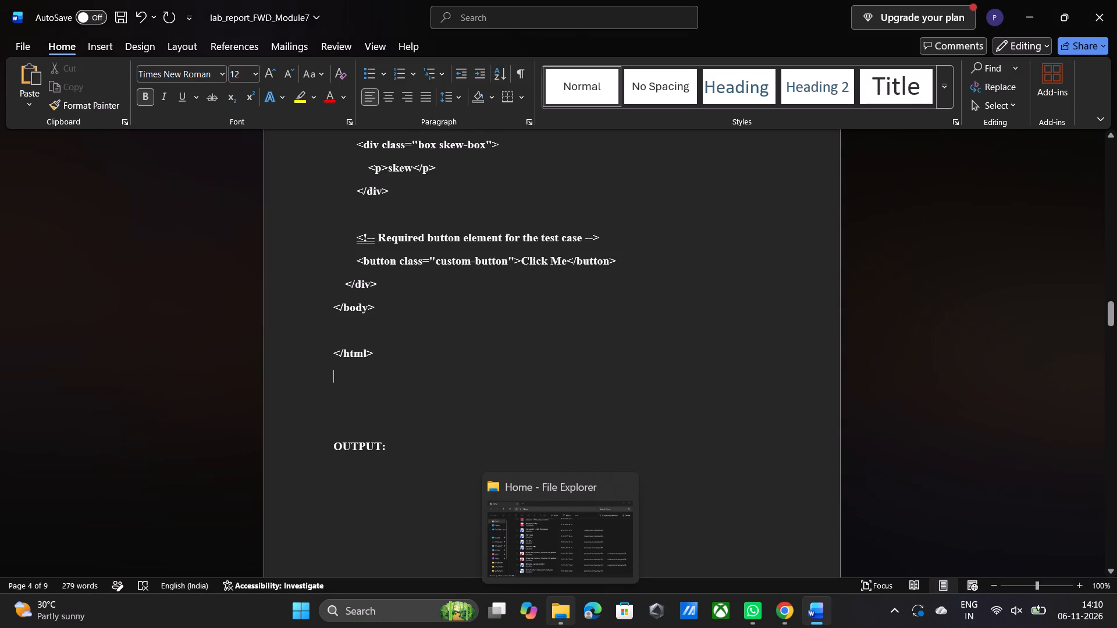
key("ctrl+v")
Review the report from question 1's pasted CSS back to the list of experiments, and forward to question 2.
scroll(571, 627, "up", 4)
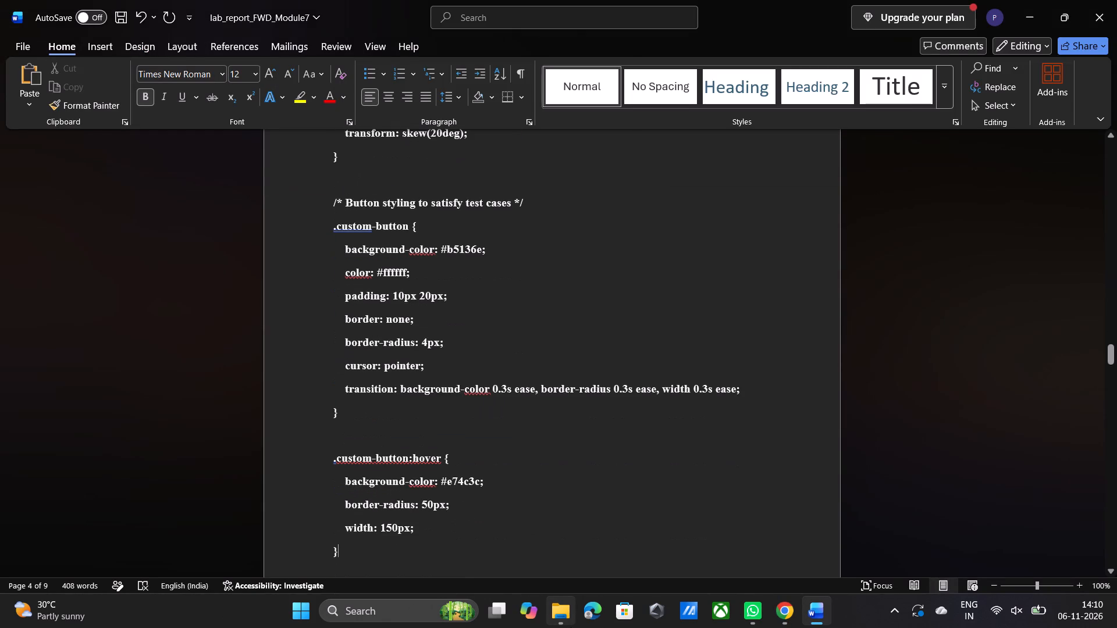
scroll(630, 411, "up", 11)
scroll(630, 411, "down", 5)
scroll(630, 411, "up", 4)
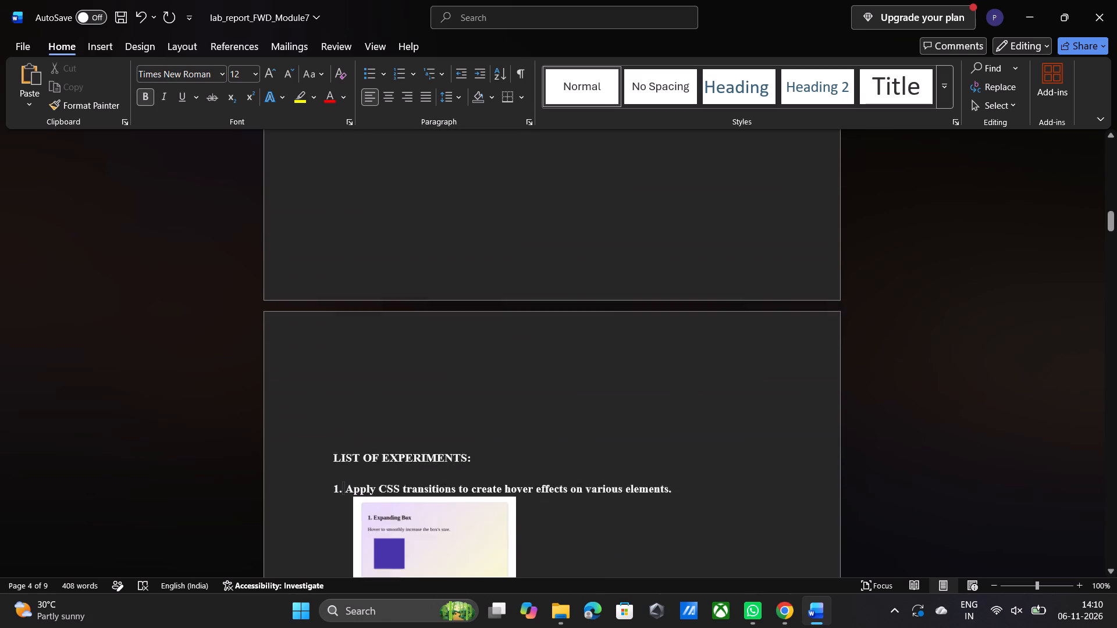
scroll(630, 411, "up", 1)
scroll(630, 411, "down", 9)
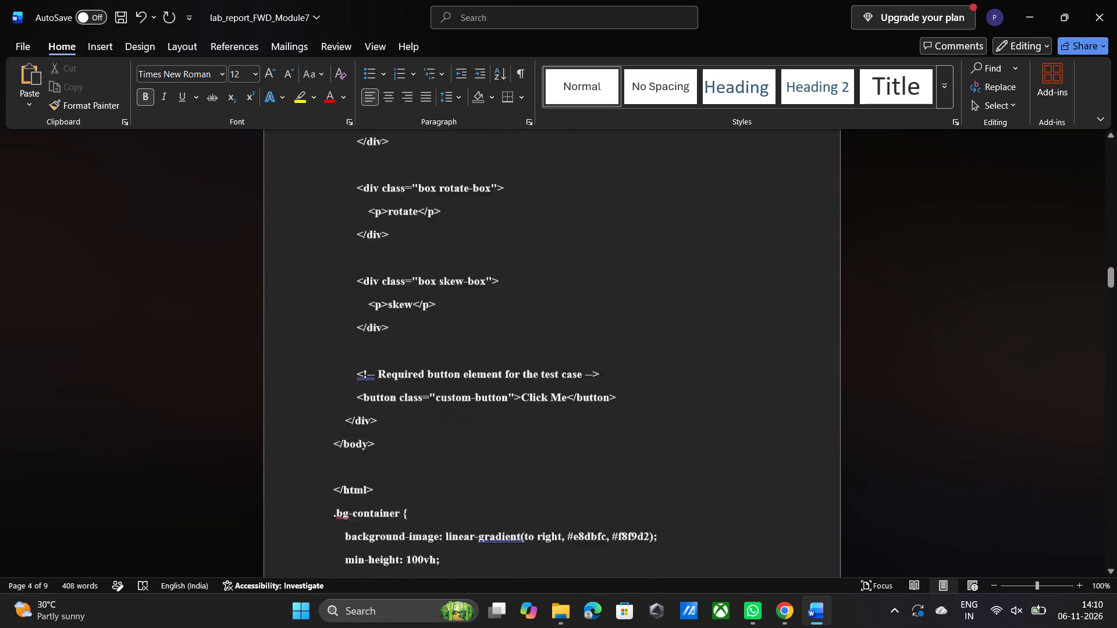
scroll(630, 411, "down", 8)
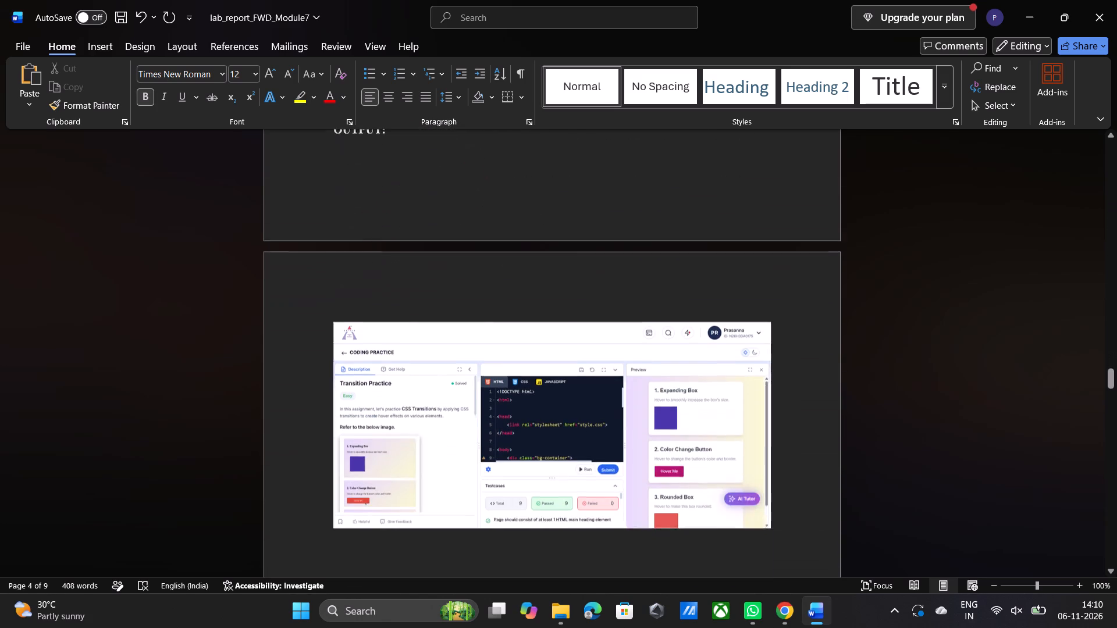
scroll(630, 411, "down", 2)
scroll(630, 411, "up", 1)
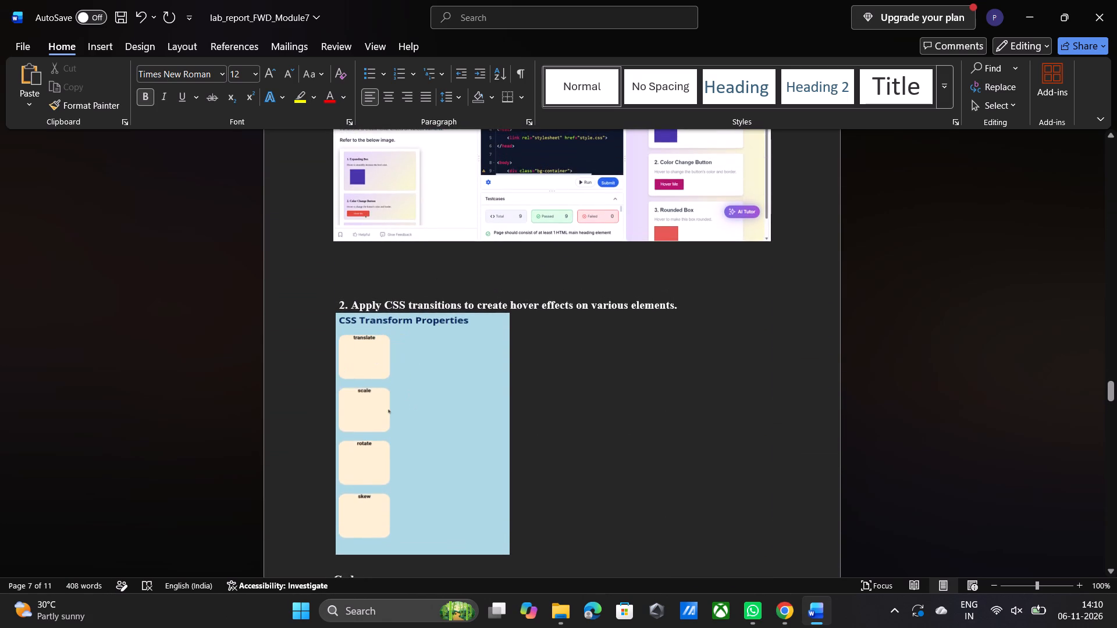
Delete question 2's HTML and CSS code, from the DOCTYPE line through the last CSS brace, keeping the "Code:" and "OUTPUT:" labels.
scroll(625, 359, "down", 2)
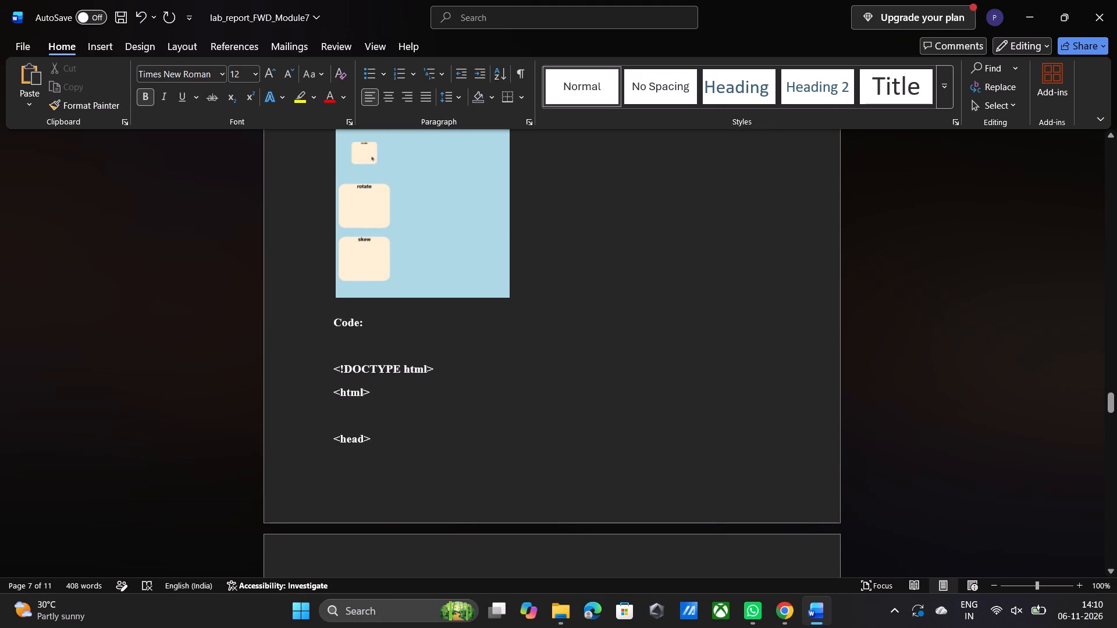
left_click_drag(332, 374, 415, 627)
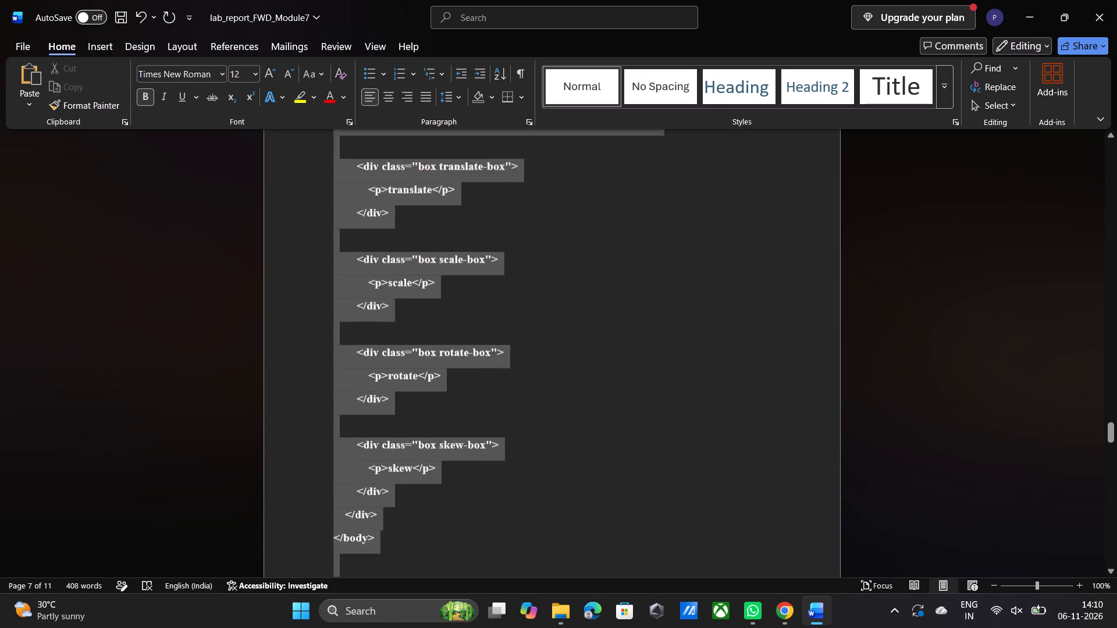
left_click_drag(415, 627, 425, 211)
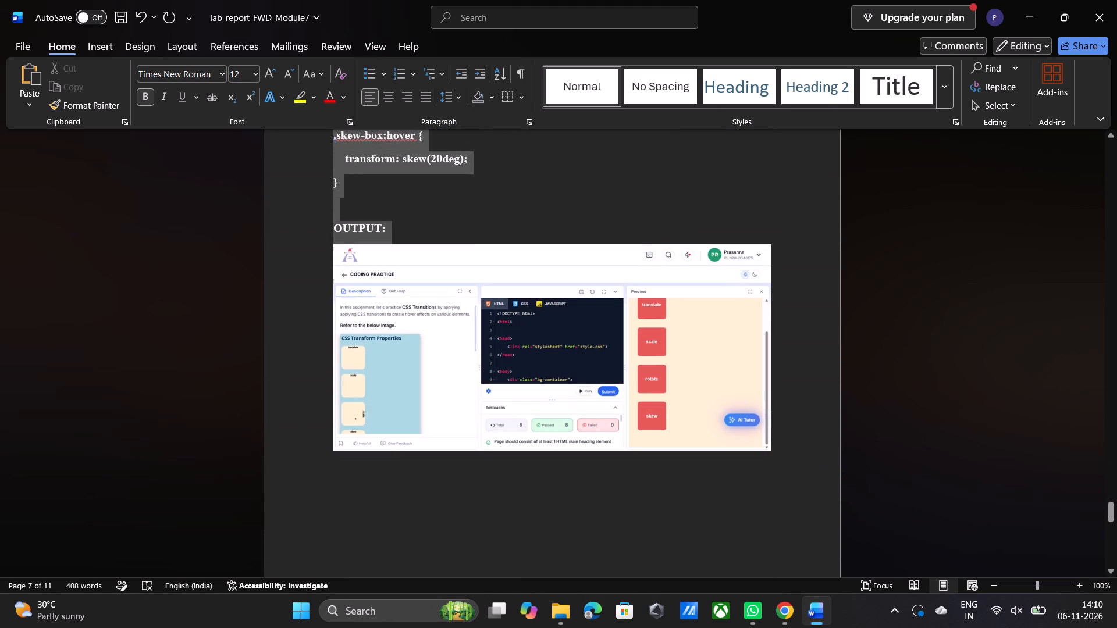
left_click_drag(425, 211, 401, 183)
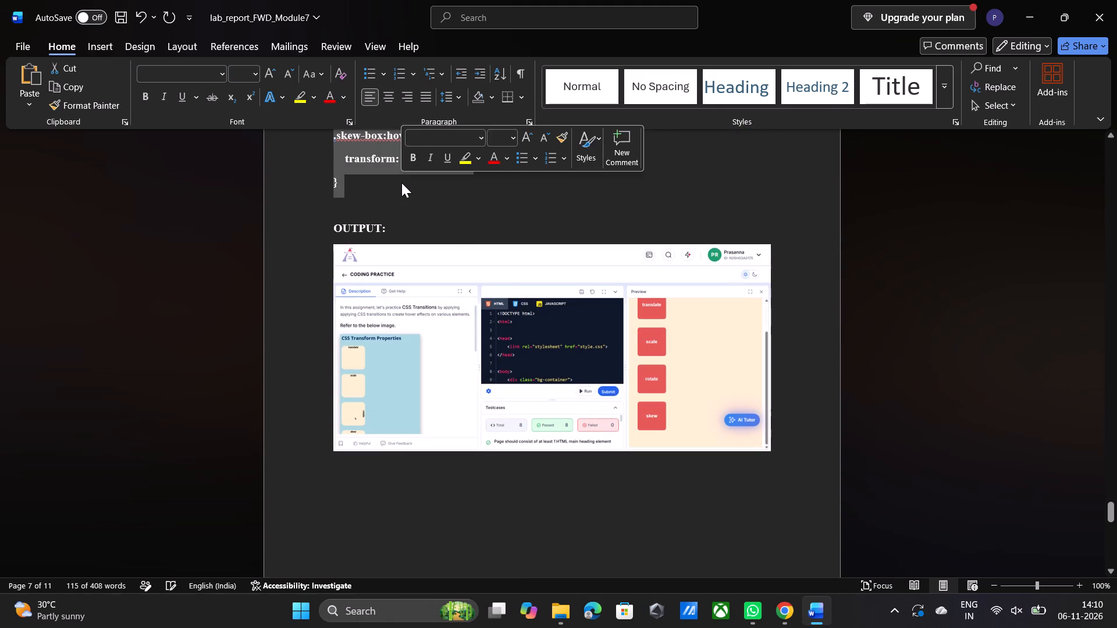
key("BackSpace")
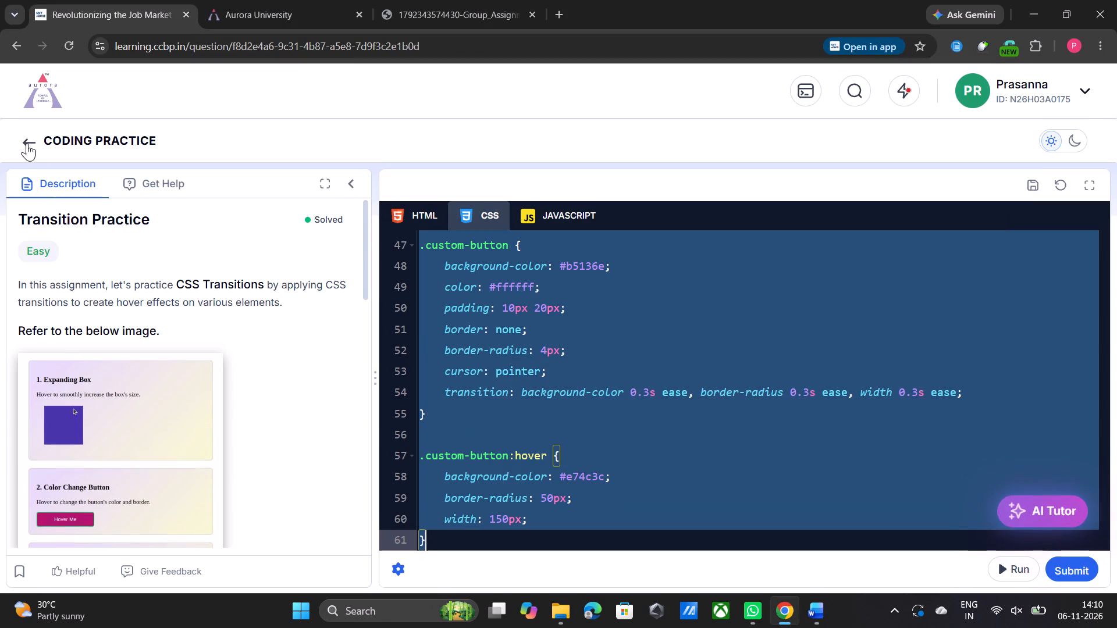
In Chrome, open the Transforms Practice question from the first Coding Practice set of the CSS Transforms and Animations module.
left_click(24, 138)
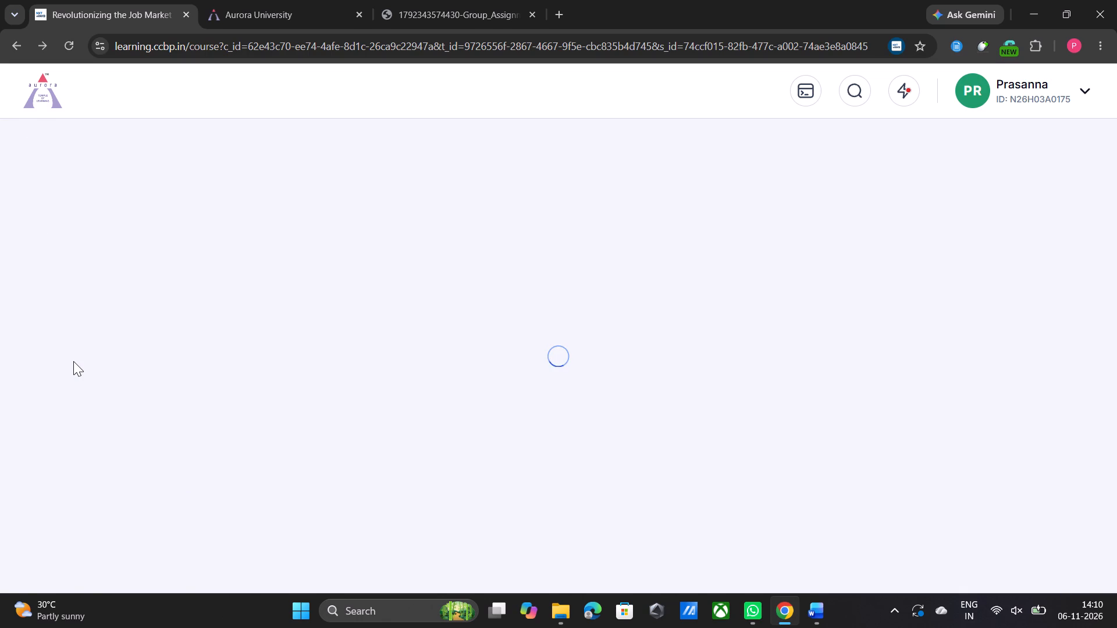
left_click(81, 433)
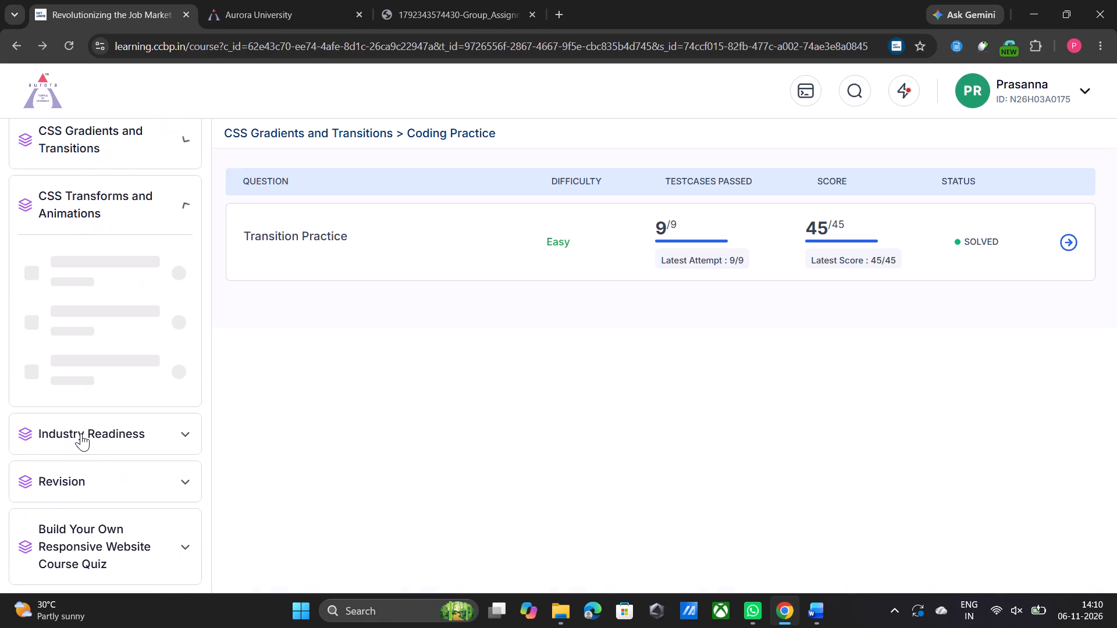
left_click(99, 359)
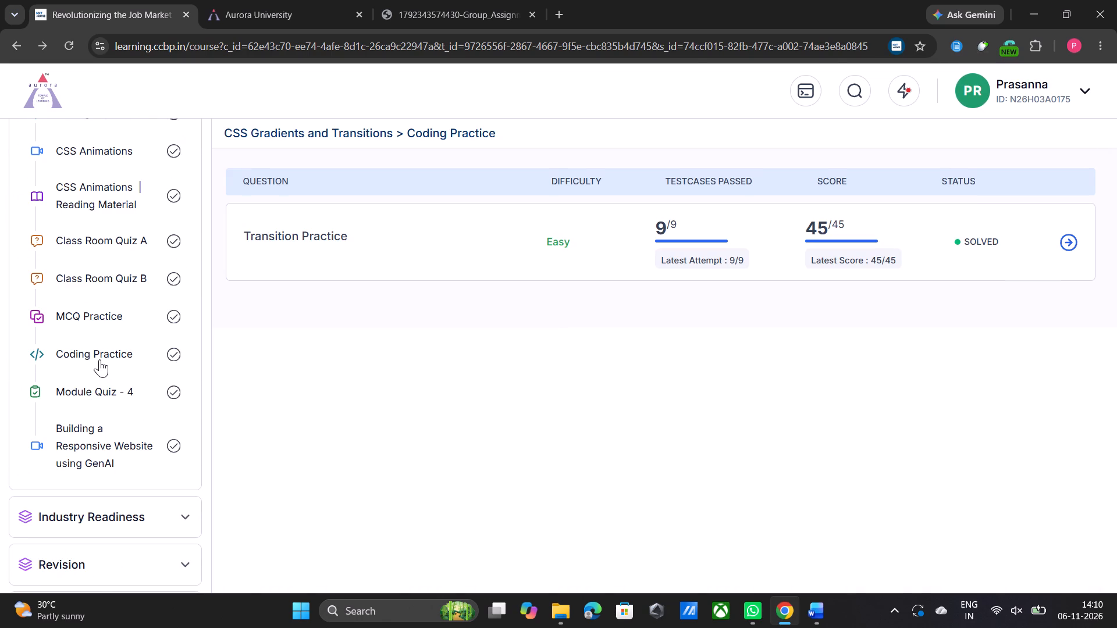
scroll(99, 359, "up", 3)
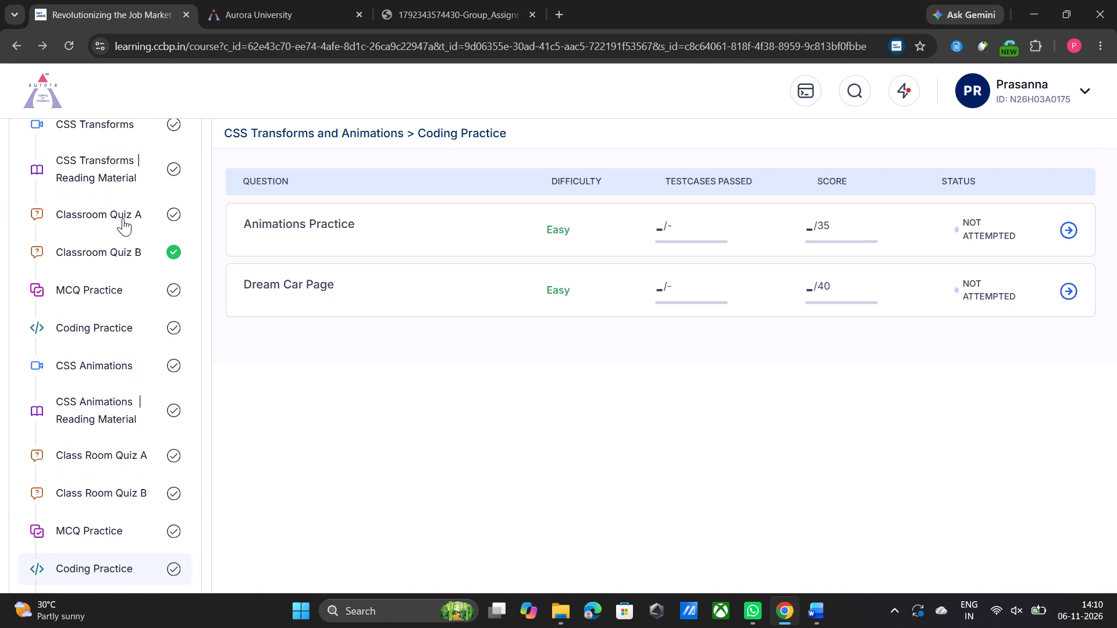
scroll(123, 218, "up", 1)
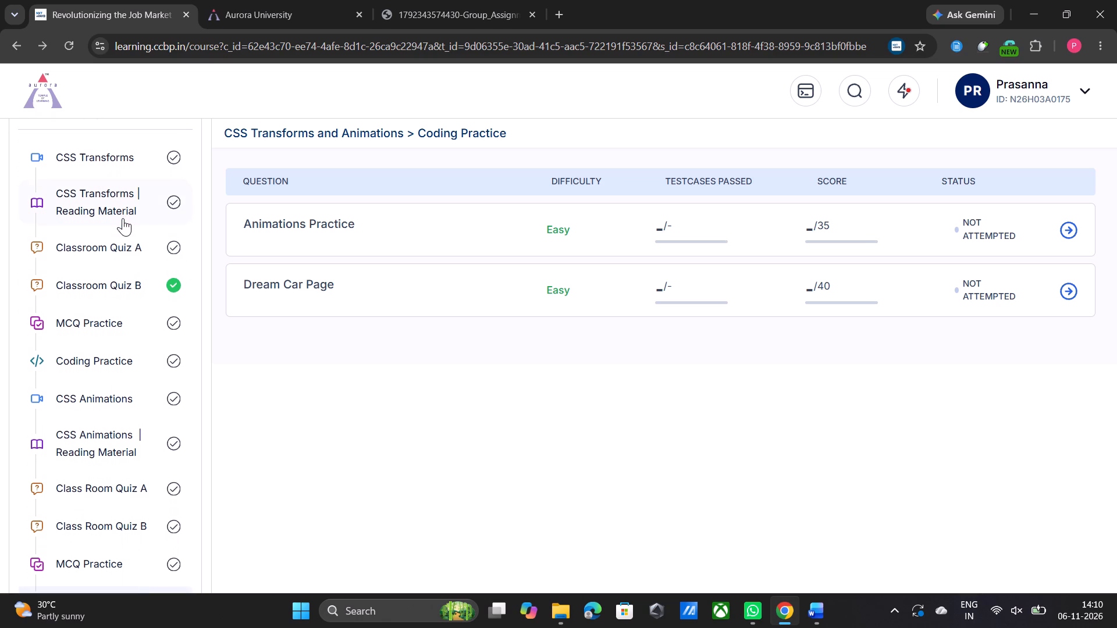
left_click(99, 355)
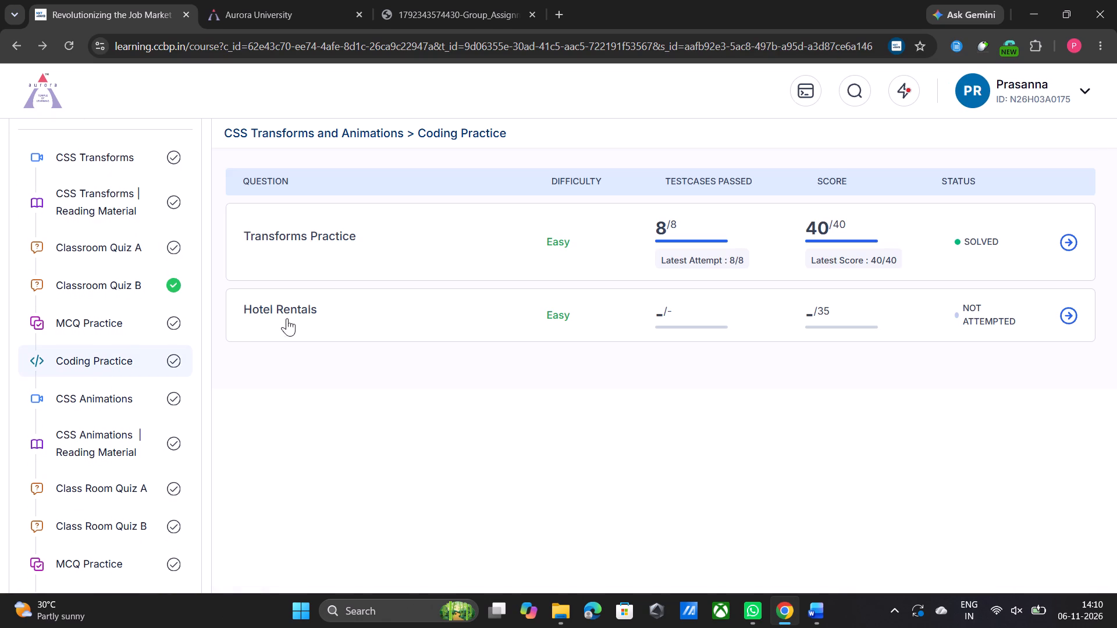
left_click(361, 236)
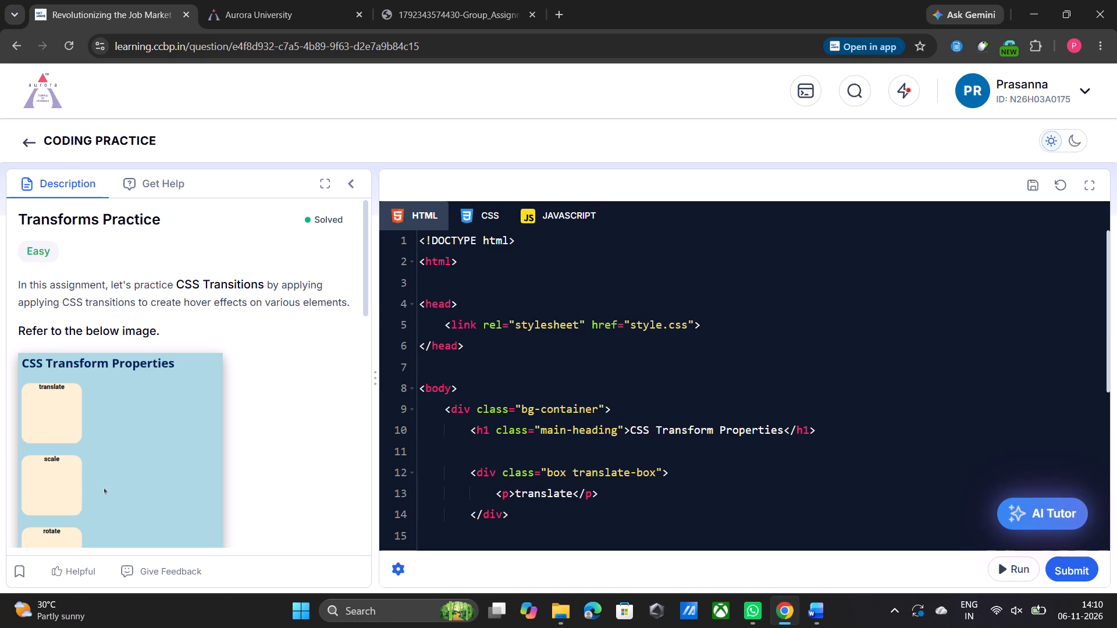
Copy the full Transforms Practice HTML code from the portal into the Word report under question 2's "Code:" label.
left_click_drag(419, 240, 507, 454)
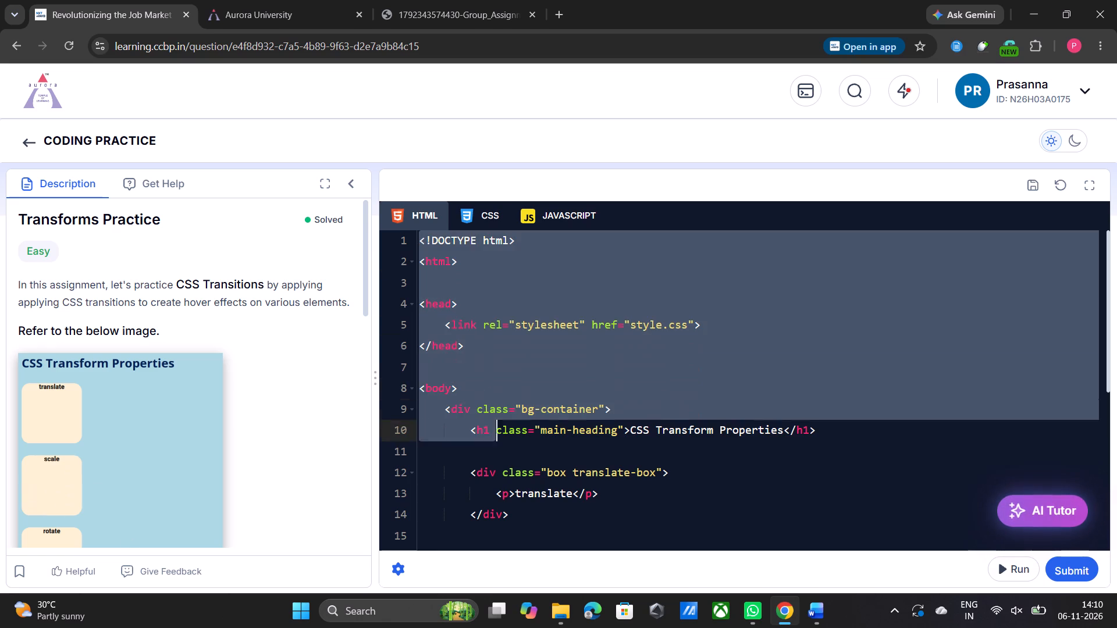
left_click_drag(507, 454, 518, 627)
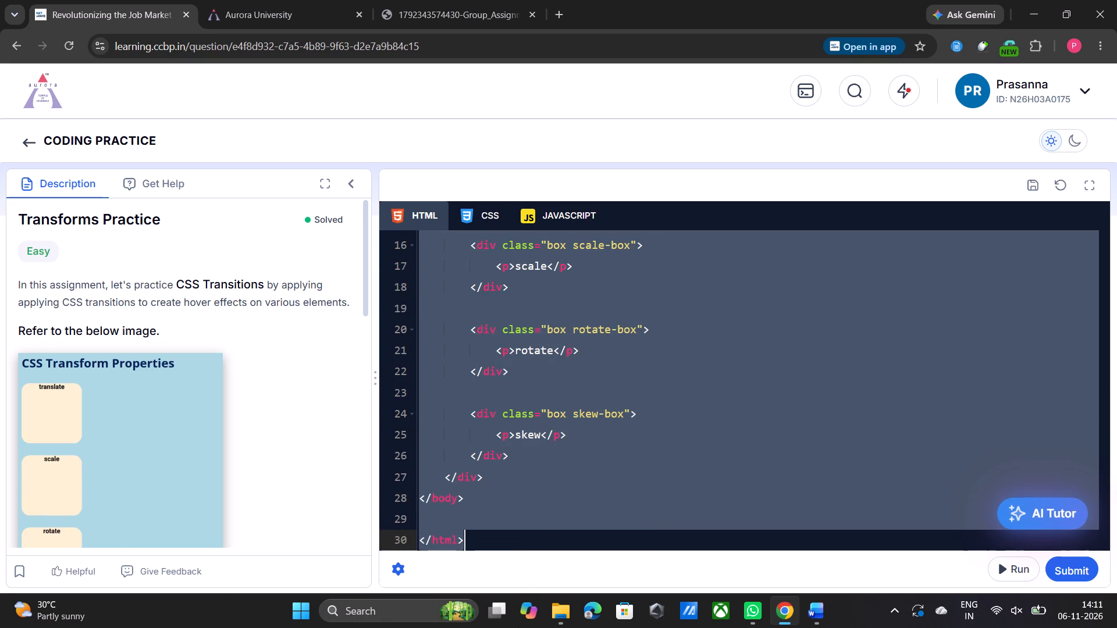
key("ctrl+c")
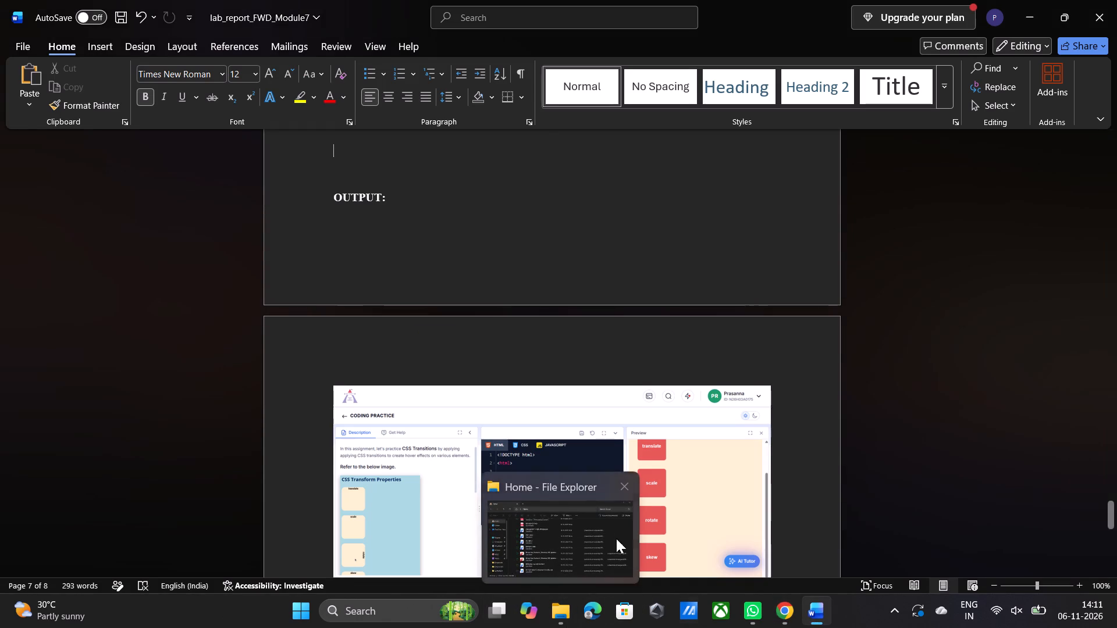
scroll(469, 392, "down", 2)
scroll(469, 392, "up", 1)
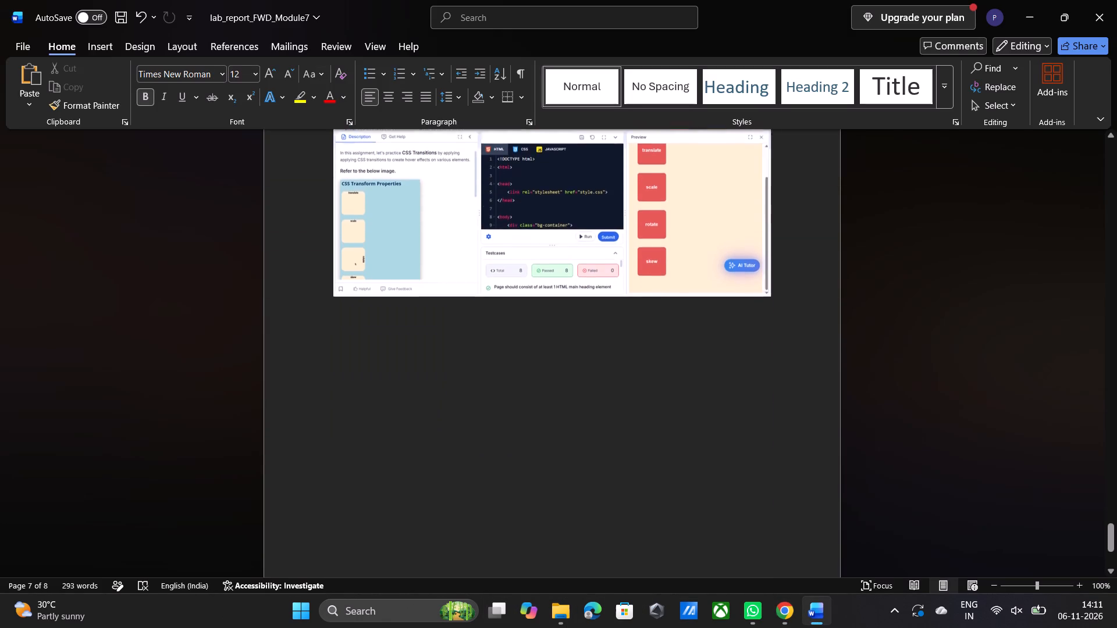
scroll(469, 392, "up", 2)
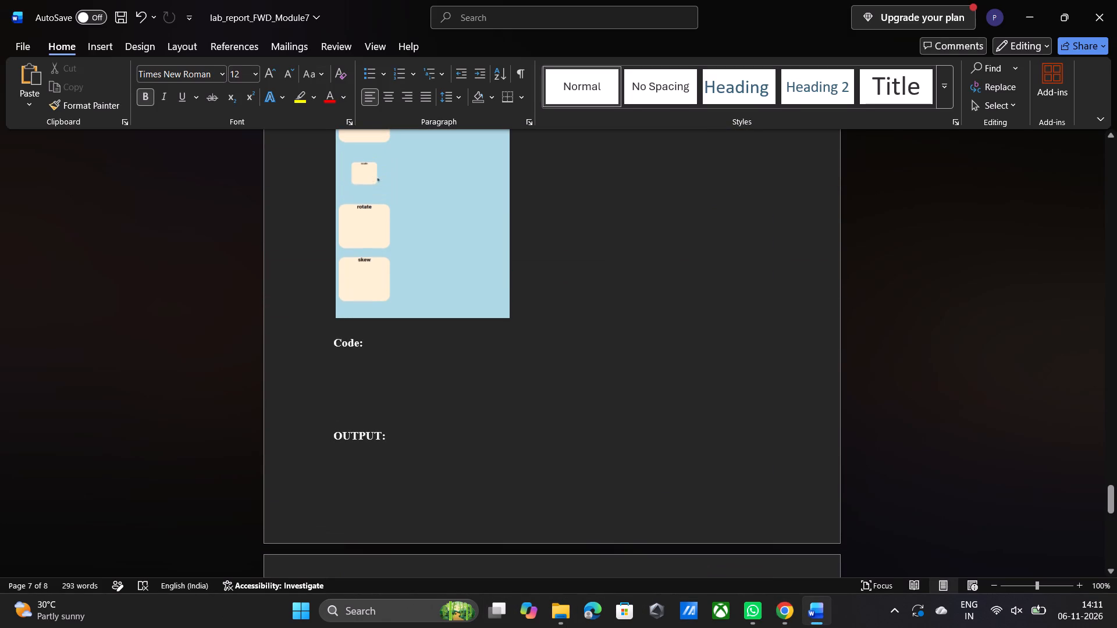
left_click(332, 369)
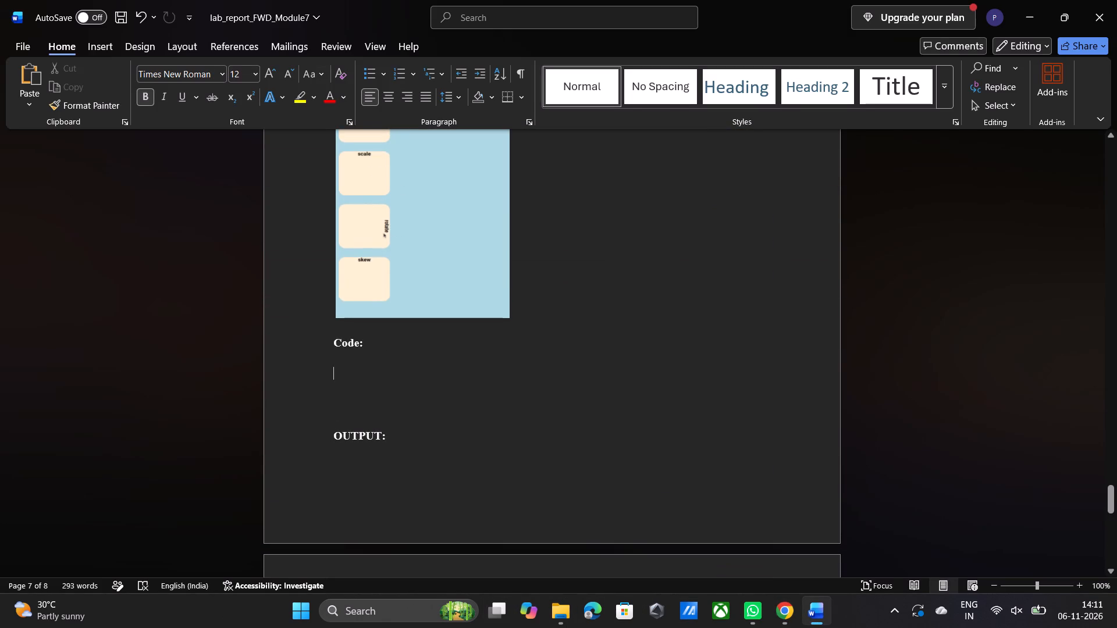
key("ctrl+v")
Copy the full Transforms Practice CSS code onto a new line after question 2's closing html tag in the Word report.
scroll(408, 413, "down", 2)
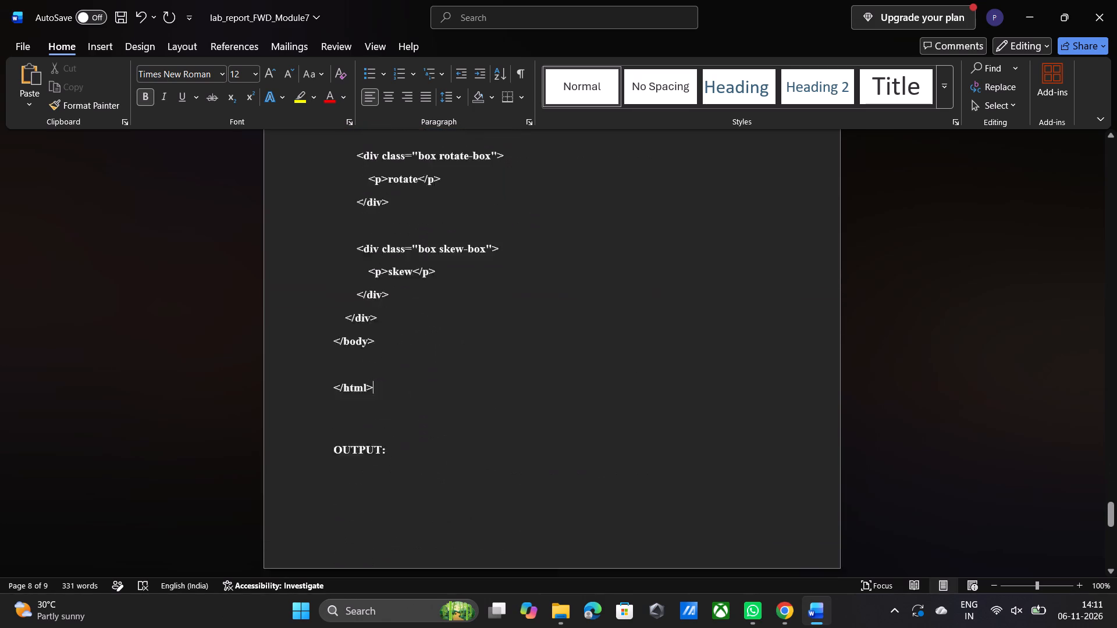
scroll(408, 413, "down", 1)
key("Return")
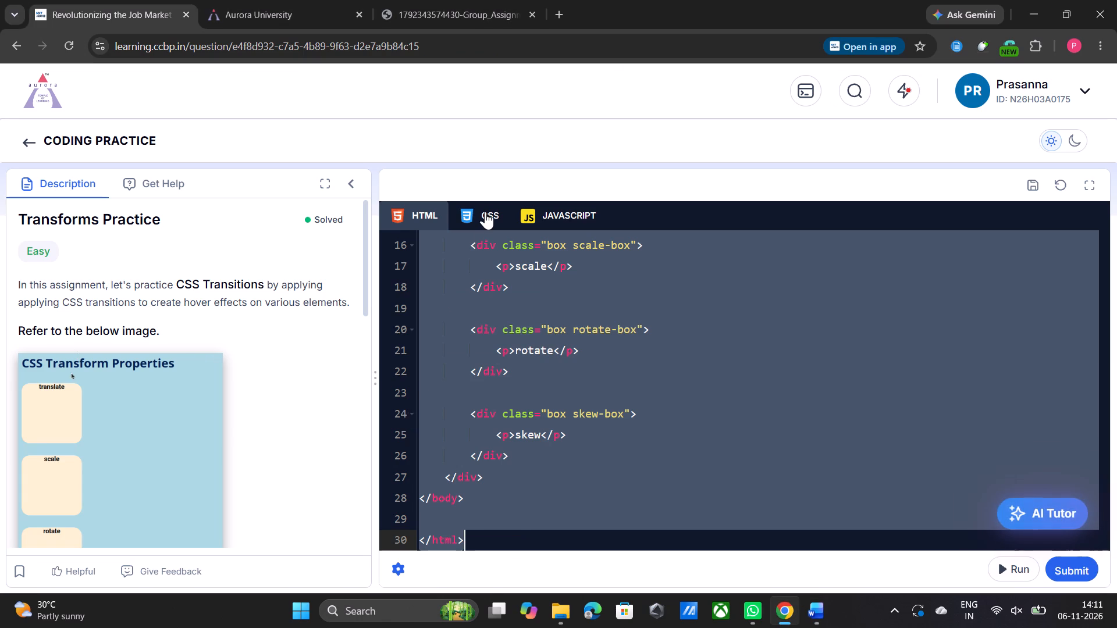
left_click(485, 205)
scroll(432, 238, "up", 2)
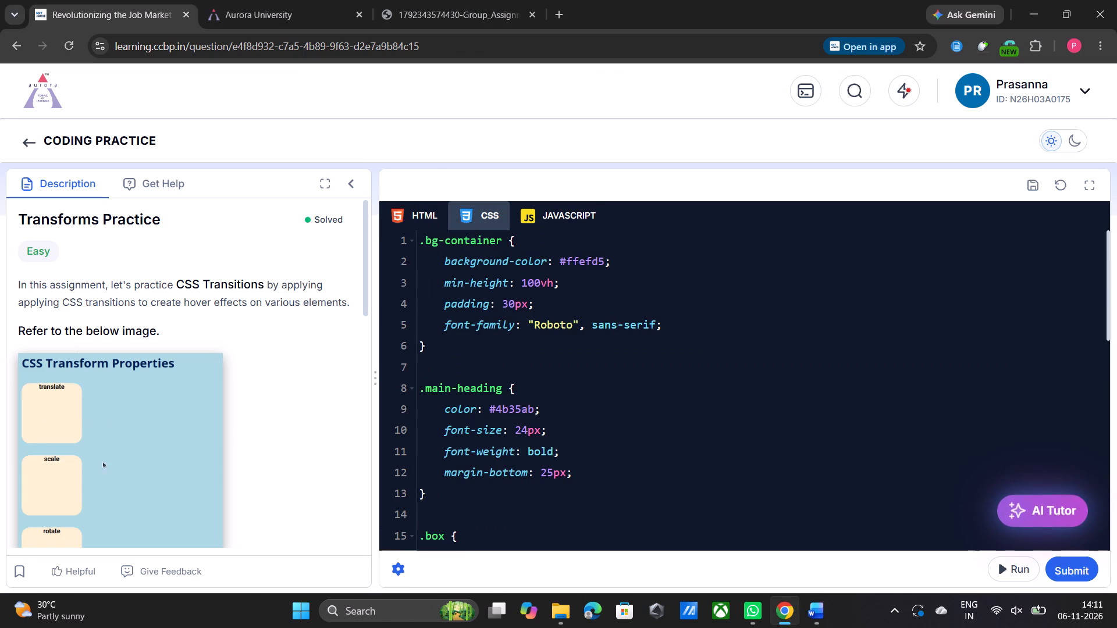
left_click_drag(422, 238, 508, 533)
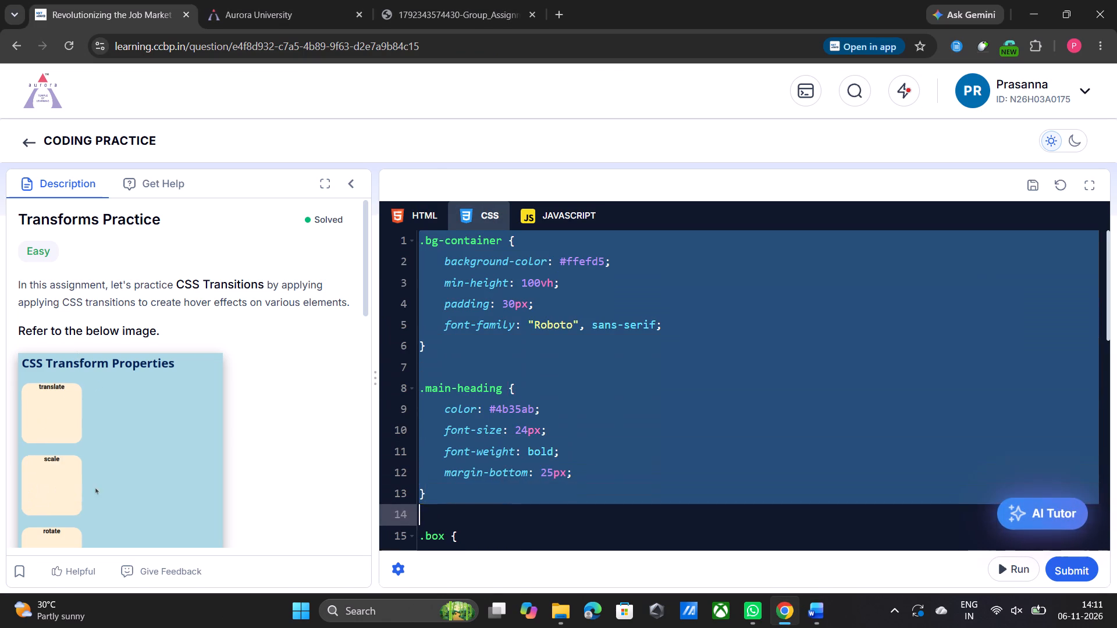
left_click_drag(508, 533, 513, 627)
key("ctrl+c")
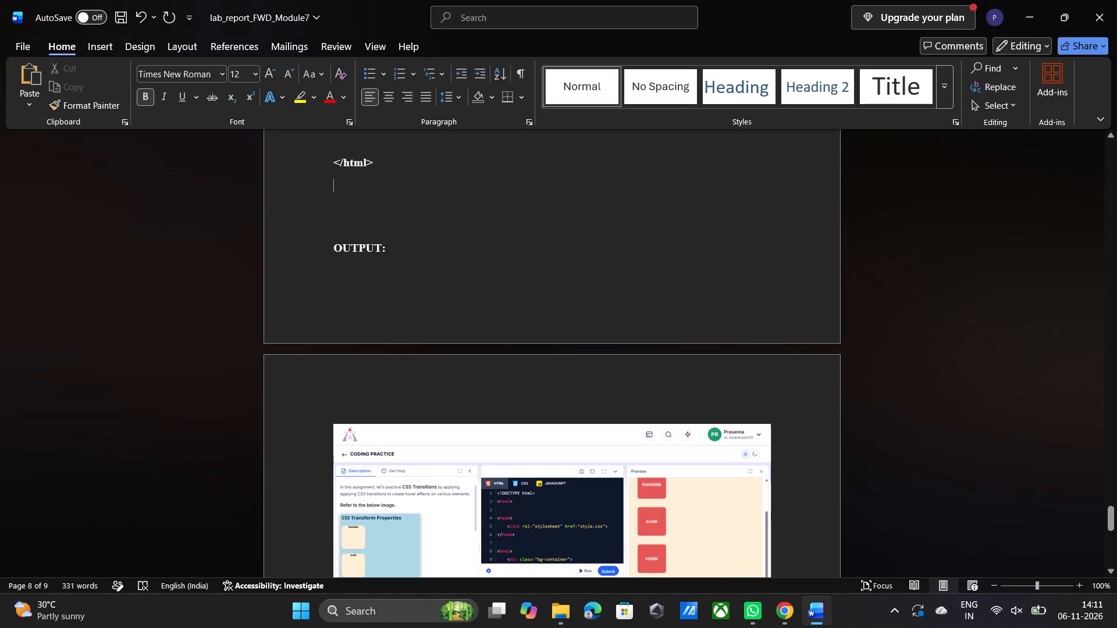
key("ctrl+v")
Review the report from question 2's pasted code and output screenshot back through question 1 to the certificate page.
scroll(346, 196, "up", 4)
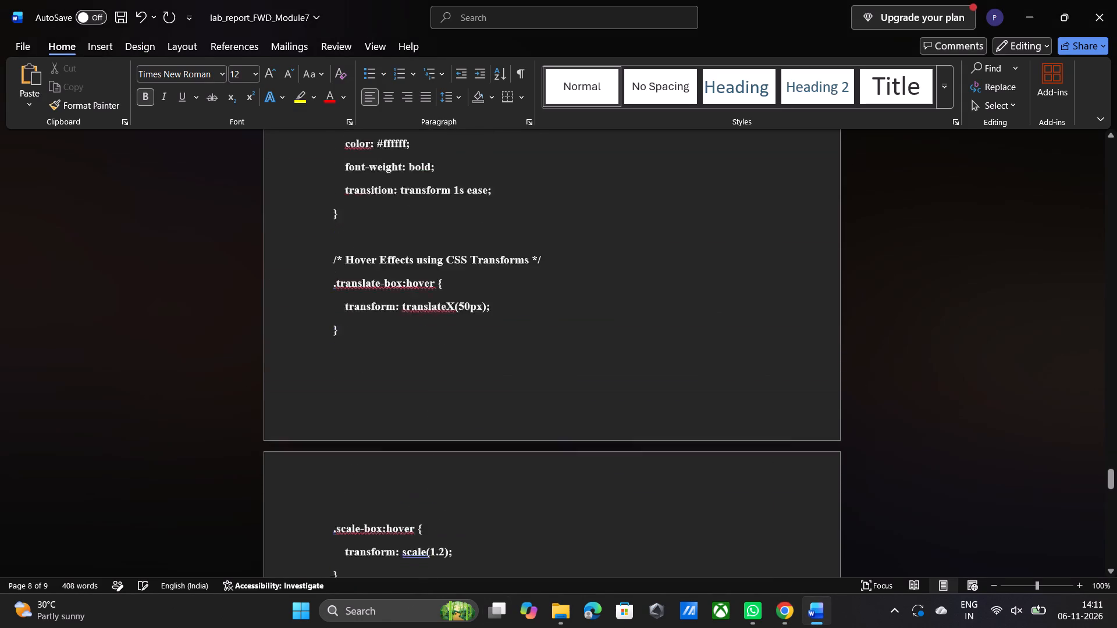
scroll(346, 196, "down", 8)
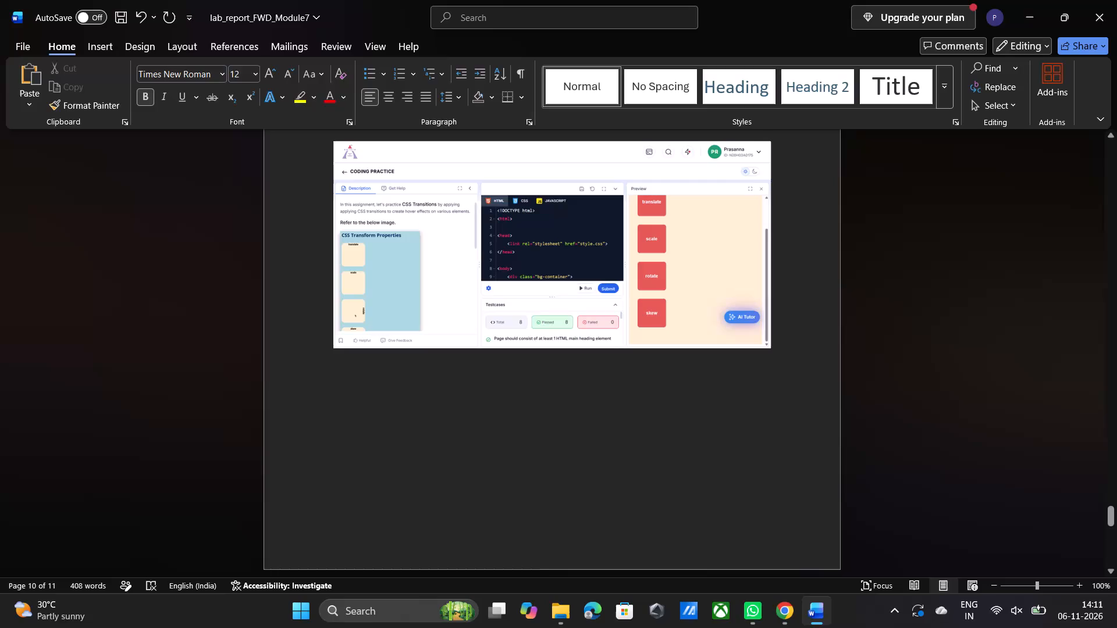
scroll(442, 330, "down", 7)
scroll(442, 330, "up", 7)
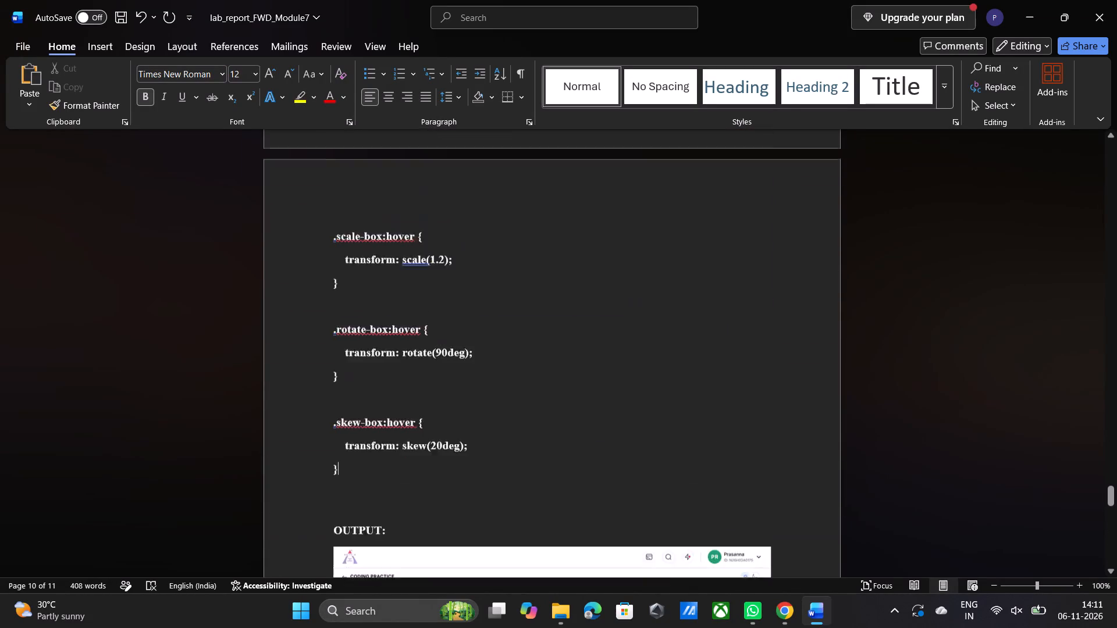
scroll(442, 330, "up", 6)
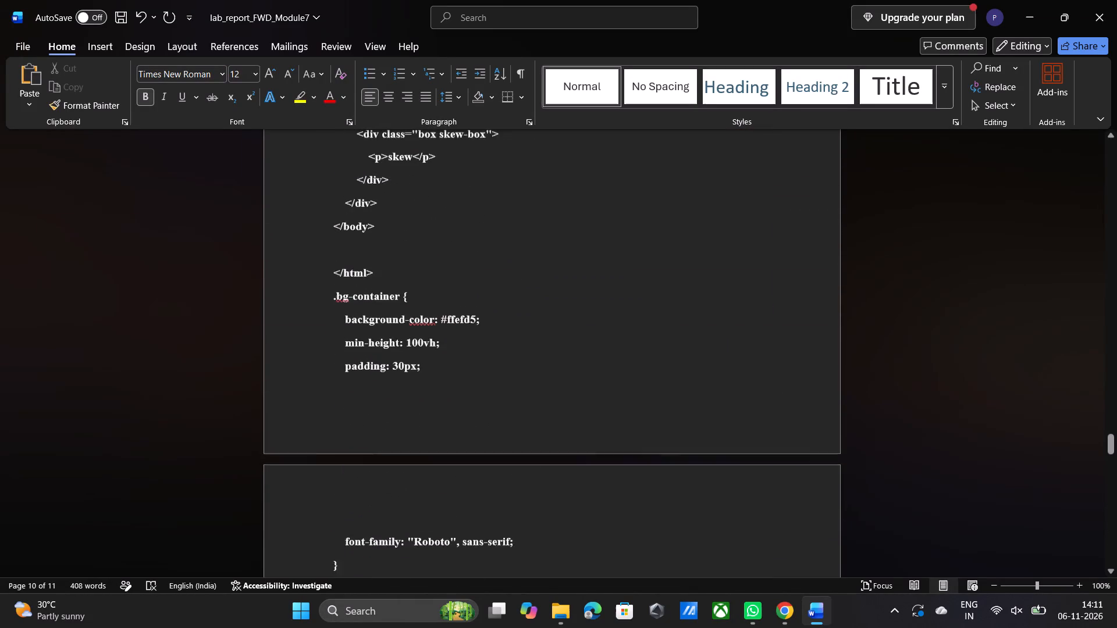
scroll(442, 330, "up", 4)
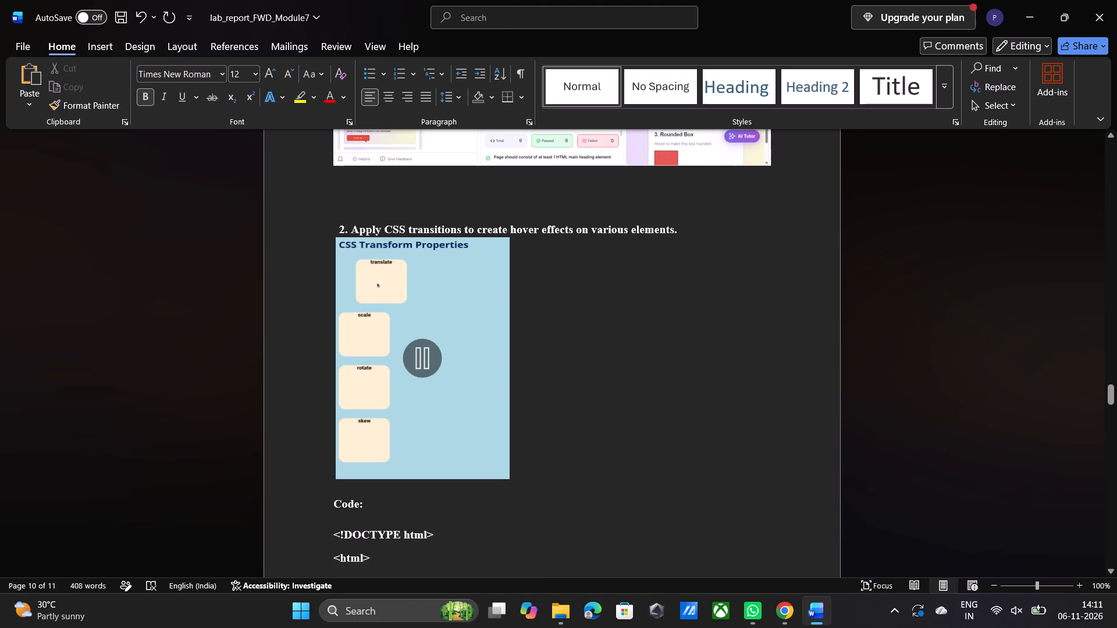
scroll(442, 330, "up", 1)
scroll(556, 362, "up", 3)
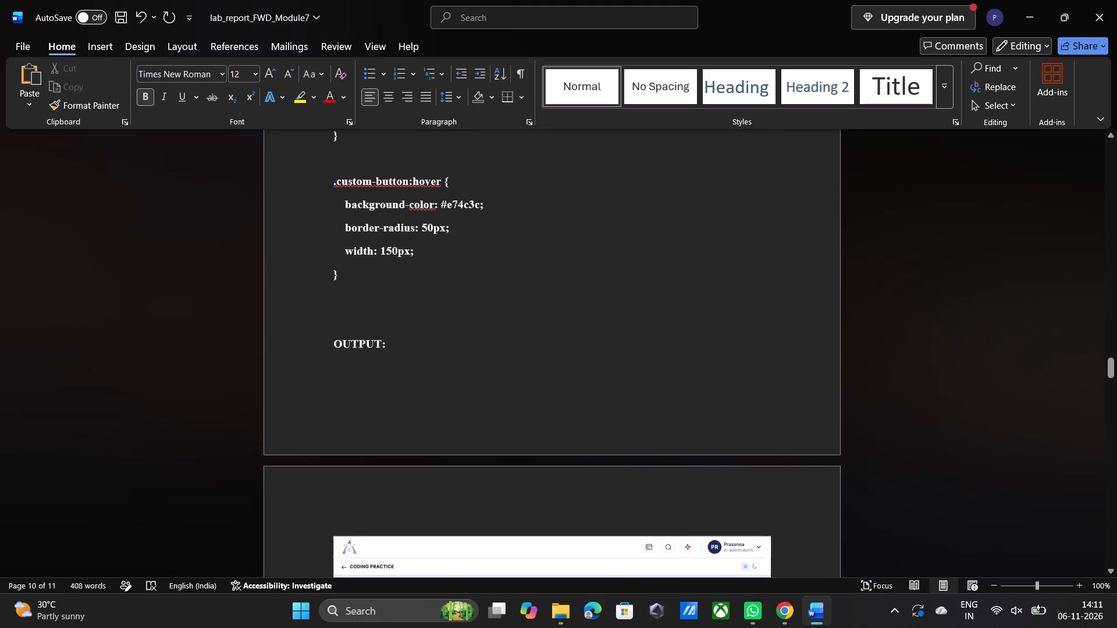
scroll(556, 362, "up", 6)
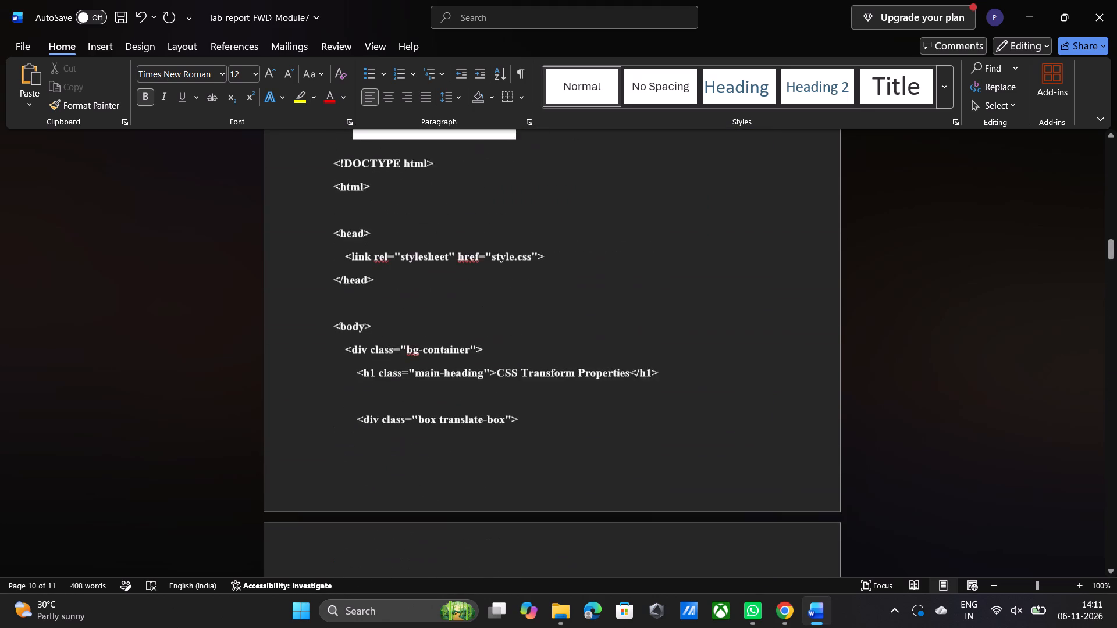
scroll(556, 362, "up", 1)
scroll(556, 362, "down", 3)
scroll(556, 362, "up", 2)
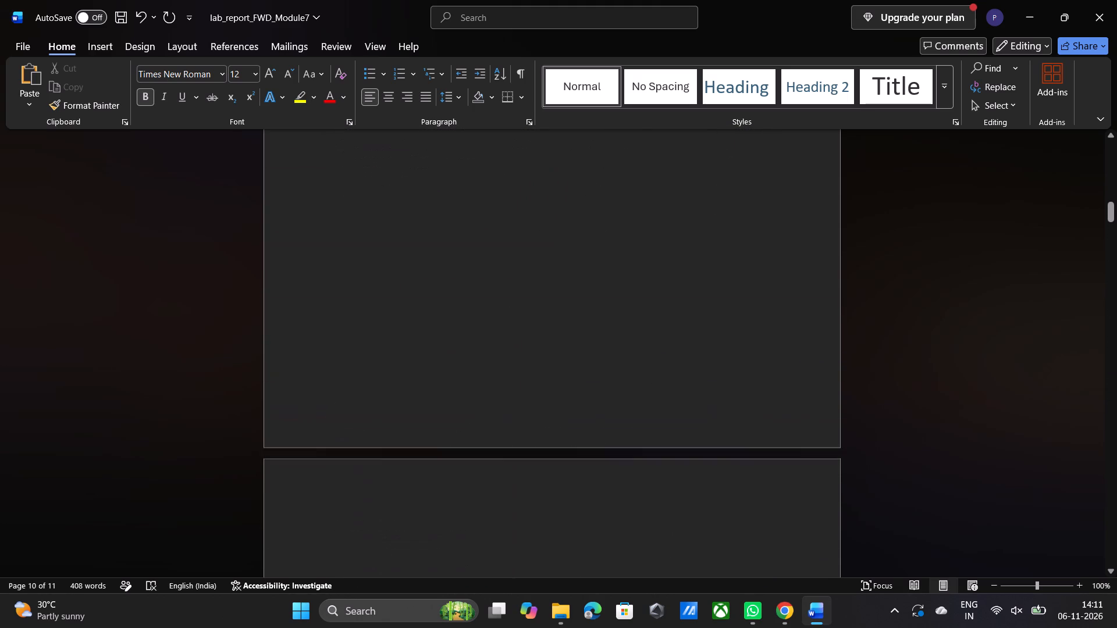
scroll(556, 362, "up", 2)
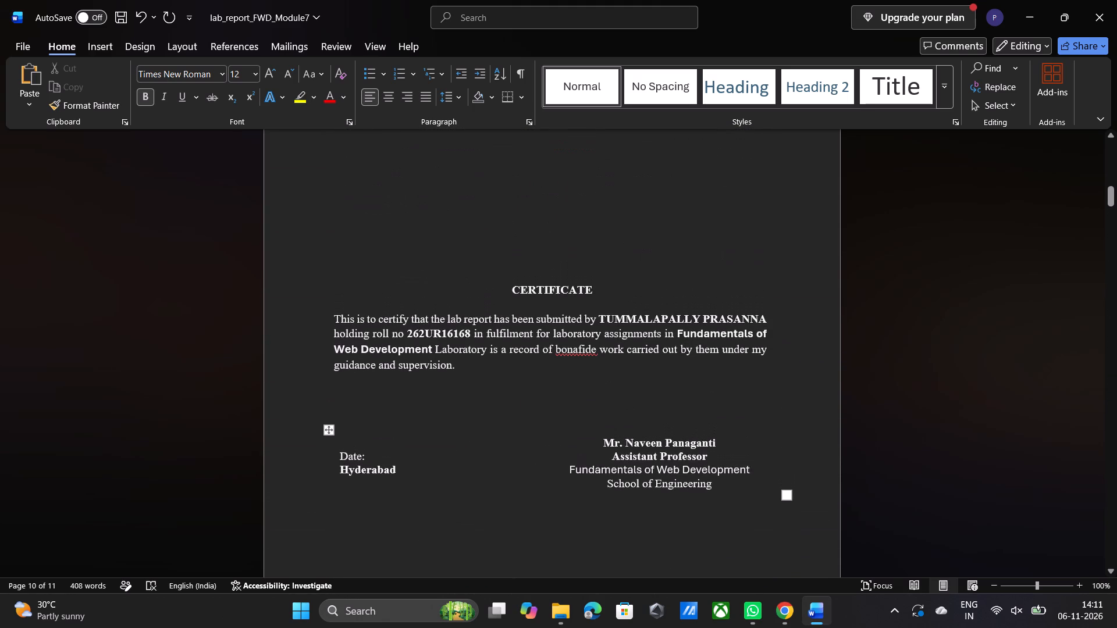
Place the text cursor after the "Date:" label above "Hyderabad" on the certificate page.
left_click(375, 456)
scroll(375, 456, "up", 3)
scroll(375, 456, "down", 2)
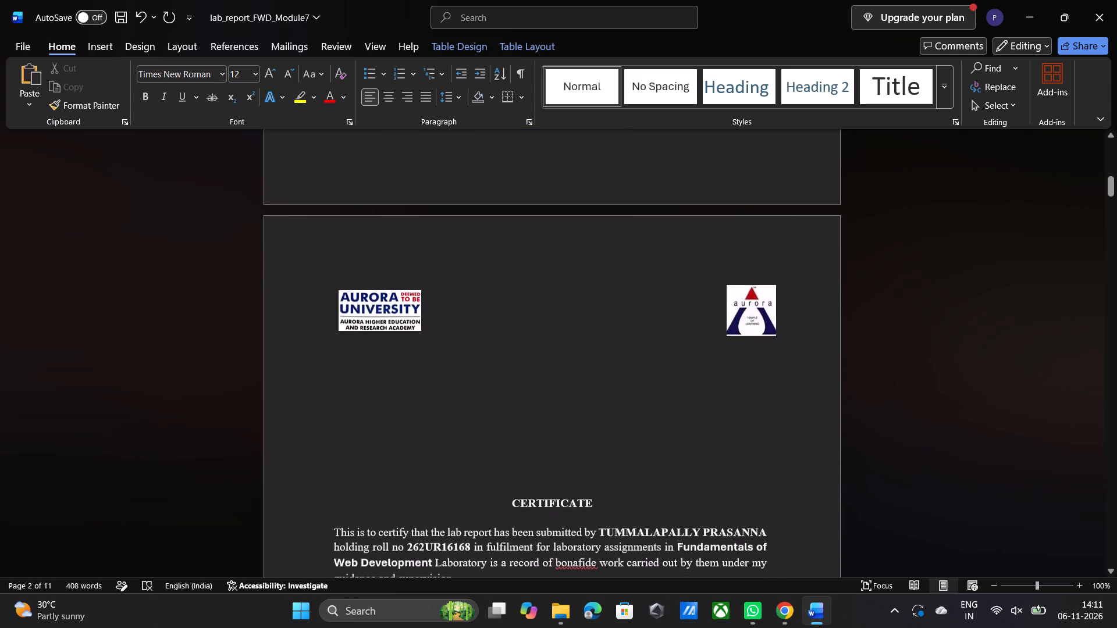
scroll(375, 456, "down", 2)
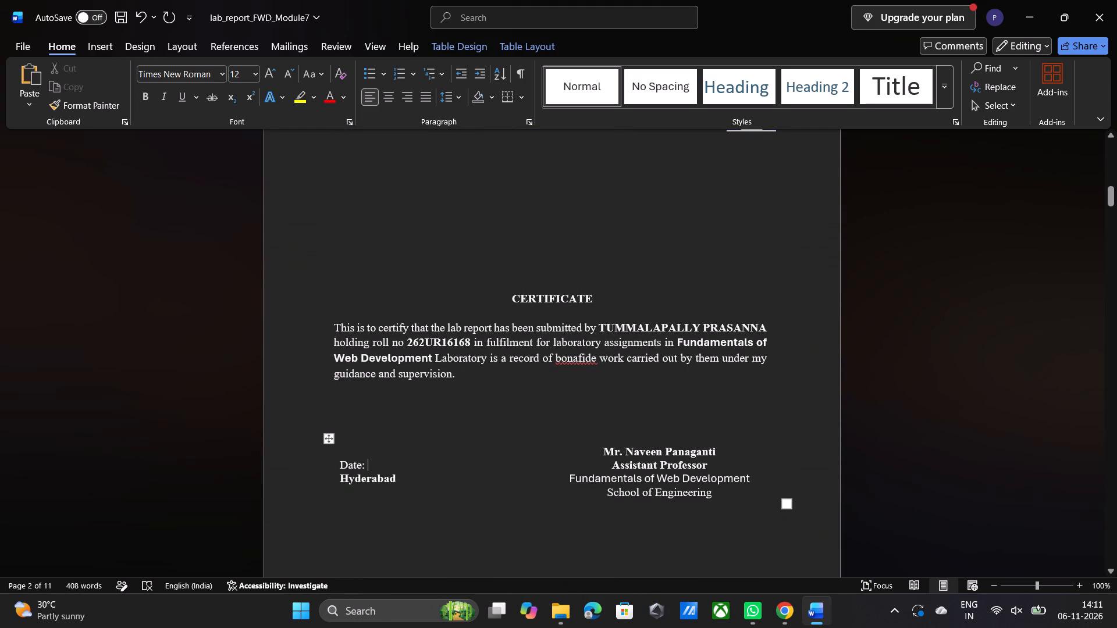
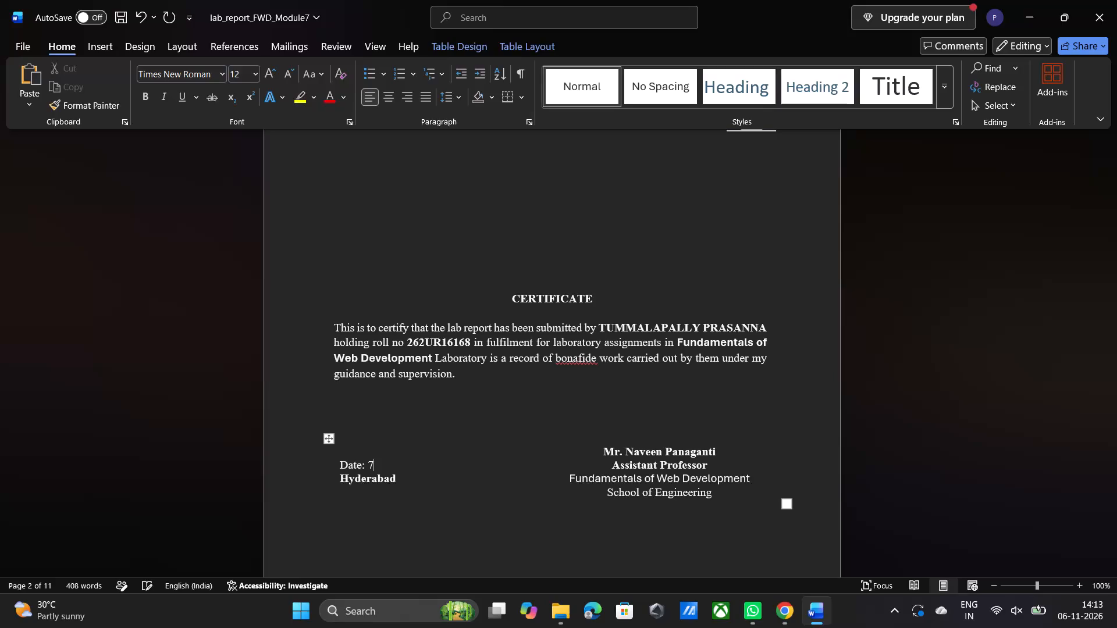
Complete the date beside the "Date:" label on the certificate page as 7-11-26.
key("minus")
type("11-2")
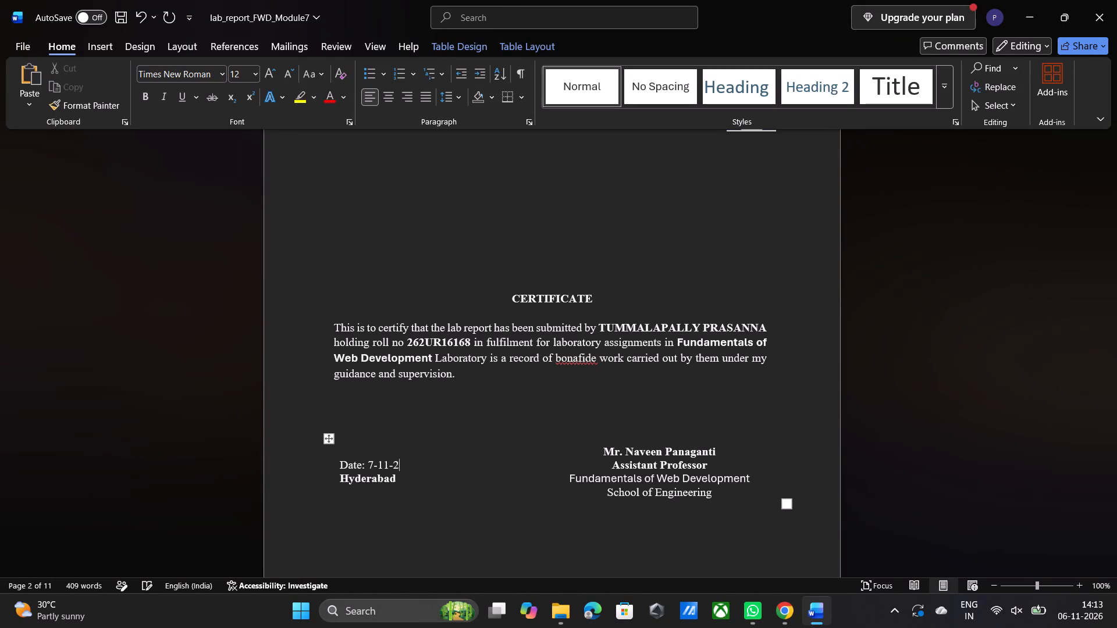
key("6")
left_click(373, 463)
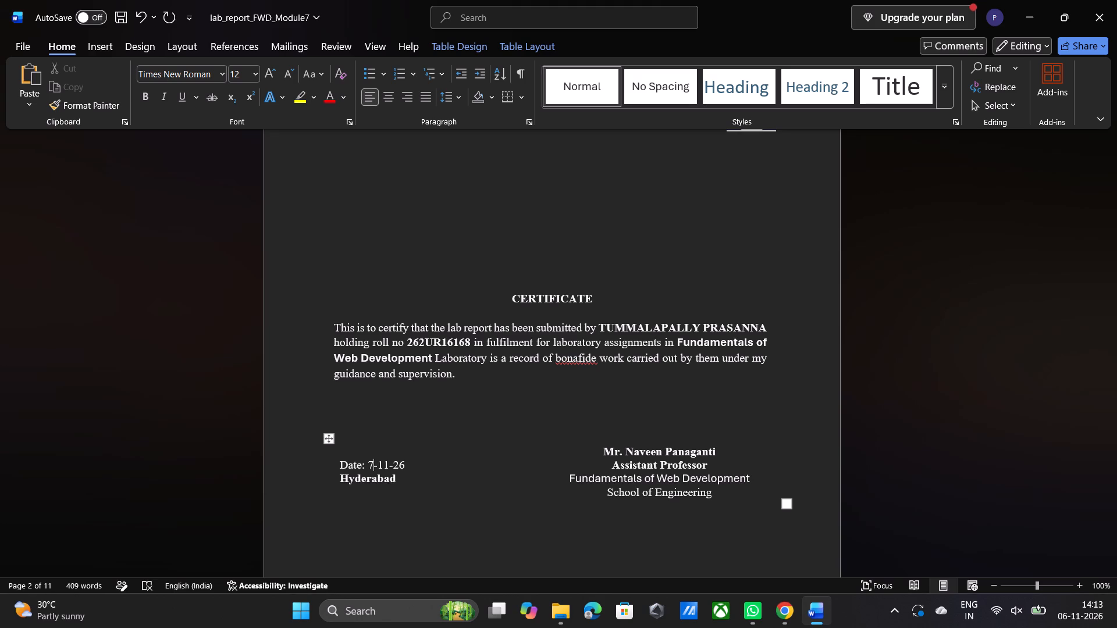
Review the report from the opening pages through question 1's code and output screenshot to the start of question 2.
scroll(373, 463, "up", 4)
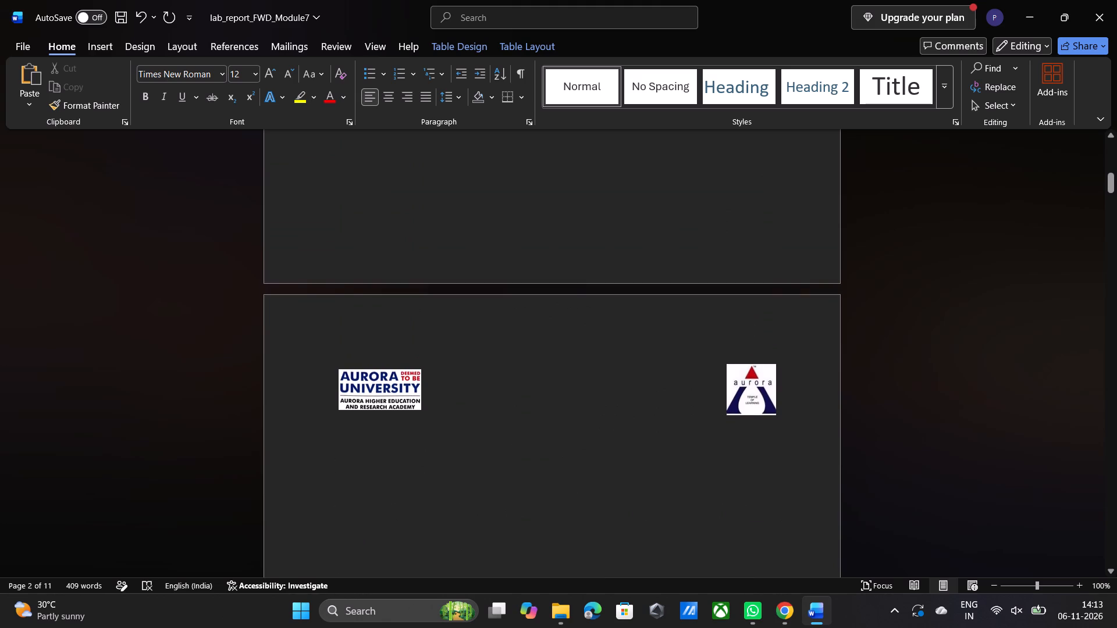
scroll(373, 463, "up", 7)
scroll(373, 463, "down", 7)
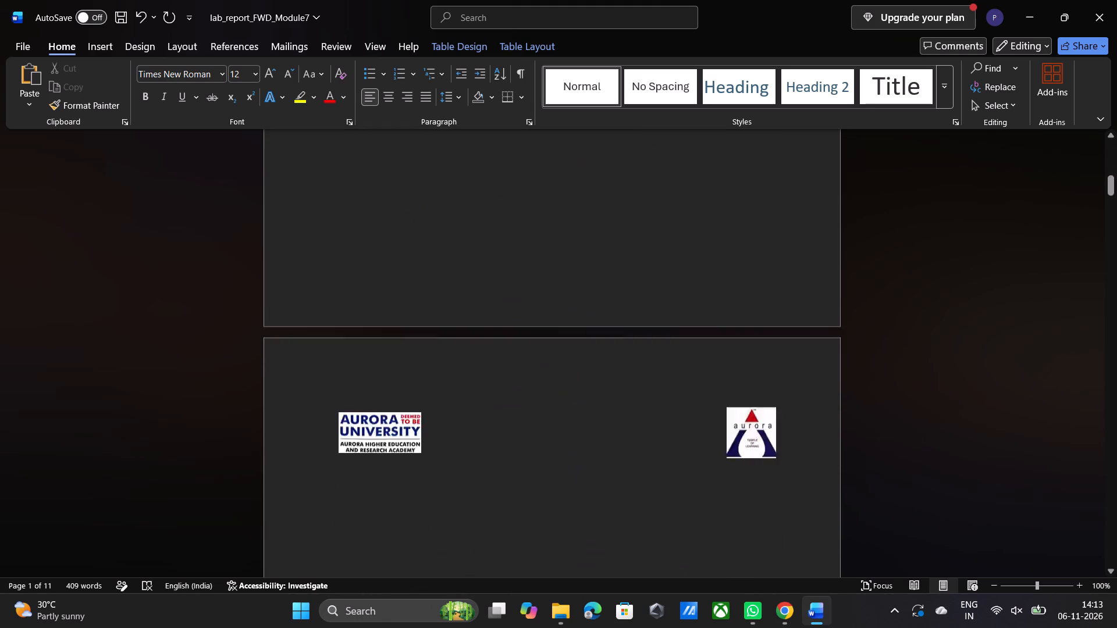
scroll(373, 463, "down", 7)
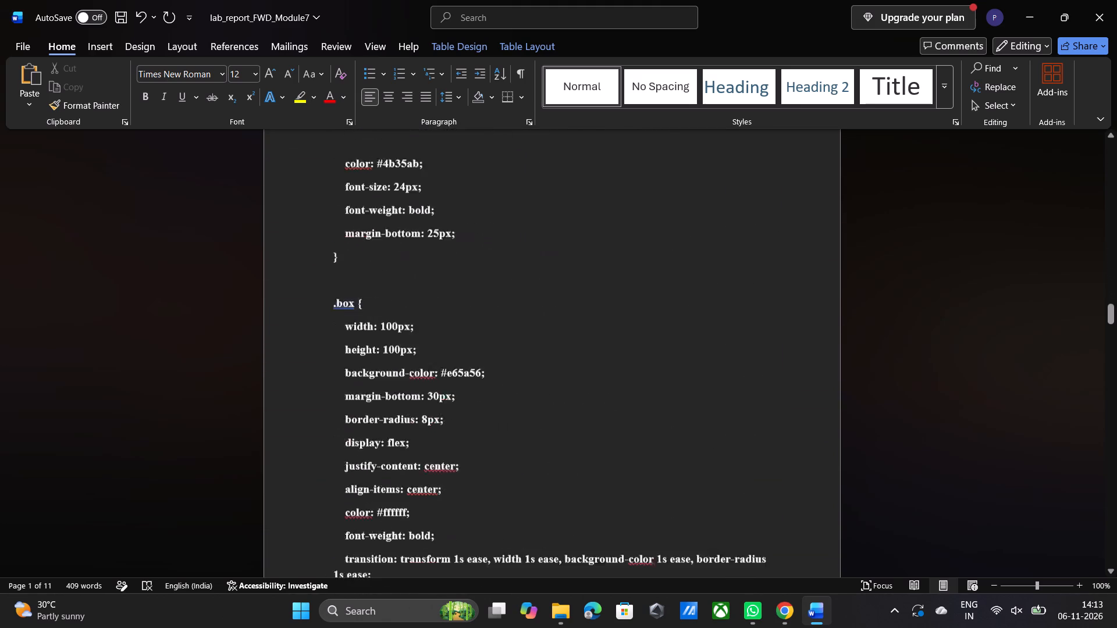
scroll(373, 463, "down", 4)
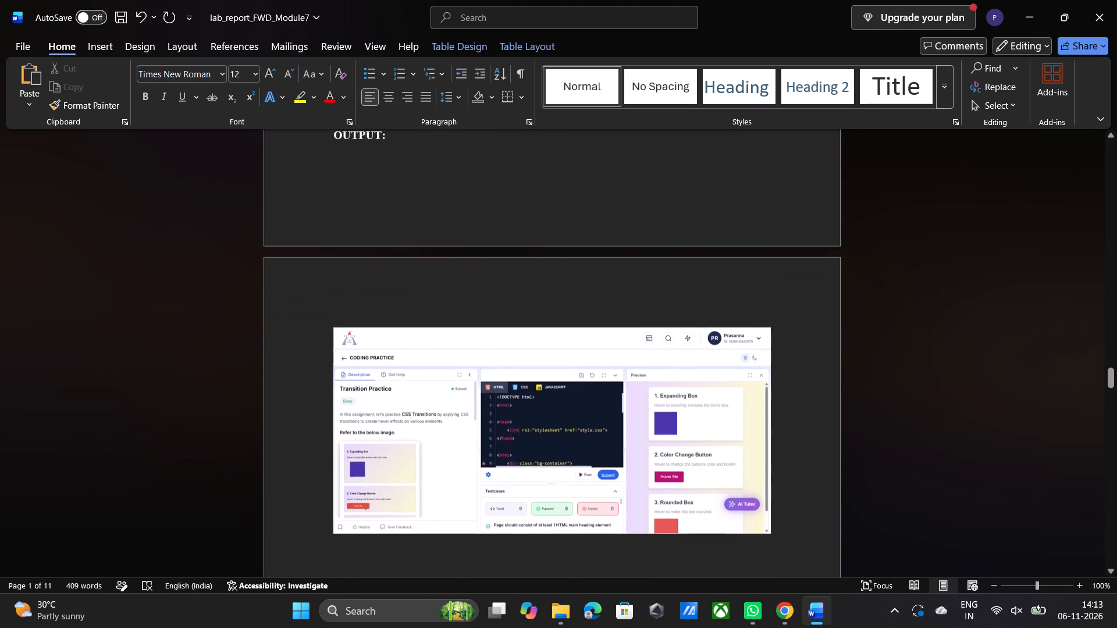
scroll(373, 463, "down", 1)
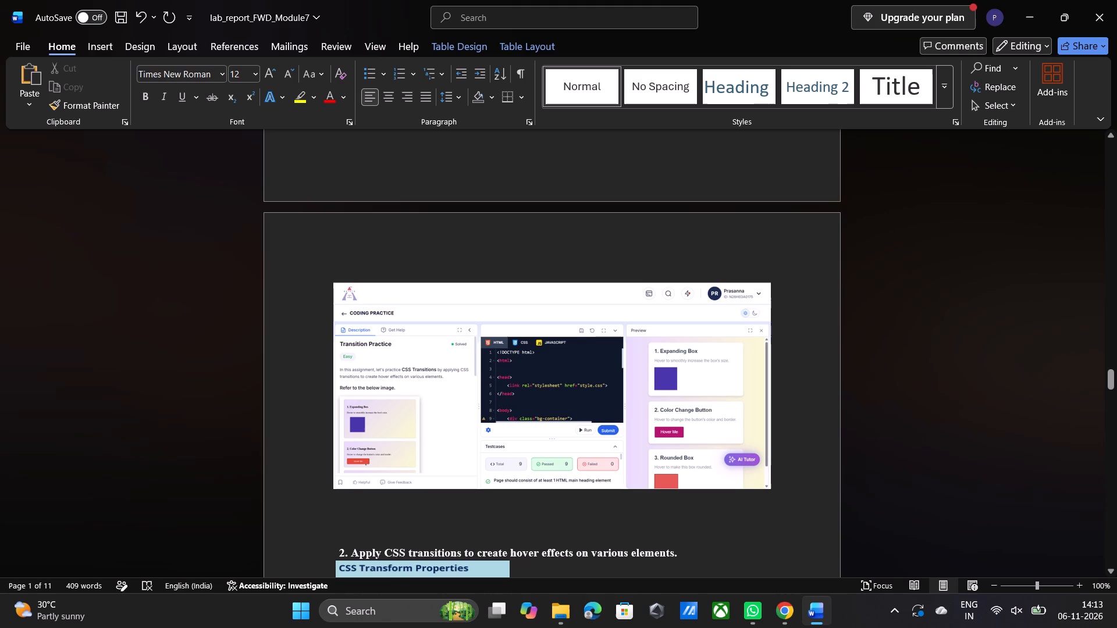
scroll(373, 463, "down", 1)
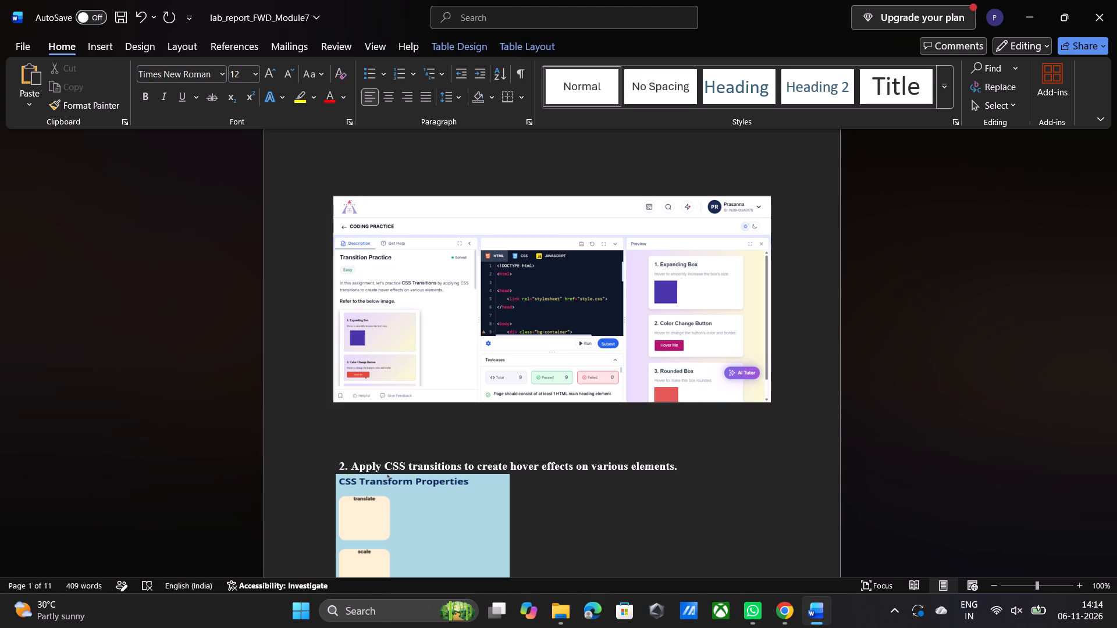
Switch to Chrome and open the Transition Practice question from the last Coding Practice set under CSS Gradients and Transitions.
left_click(789, 609)
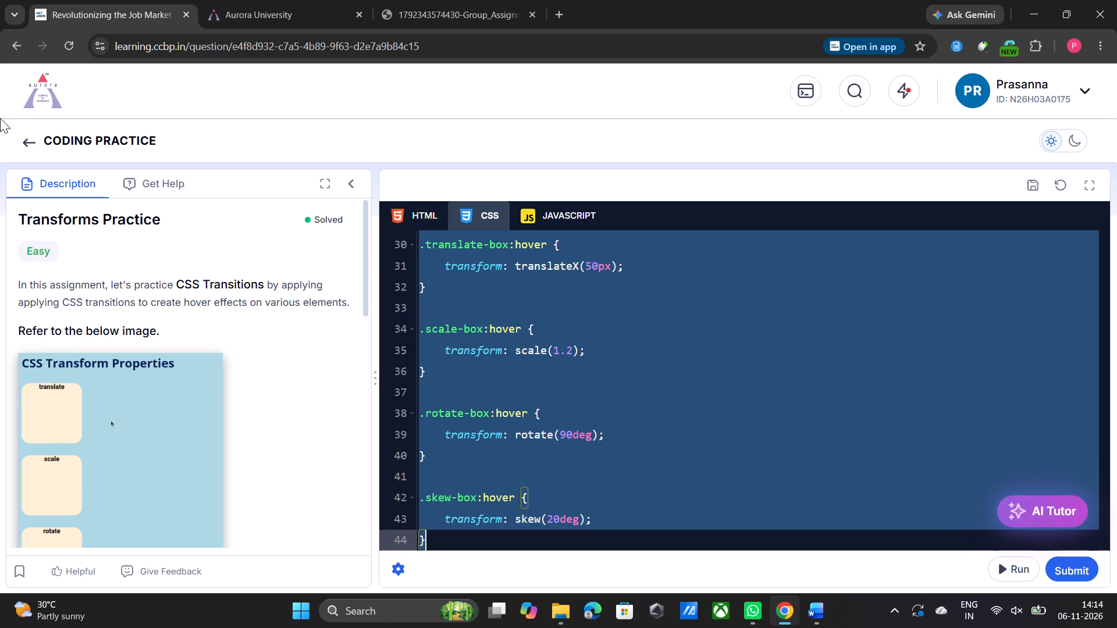
left_click(23, 133)
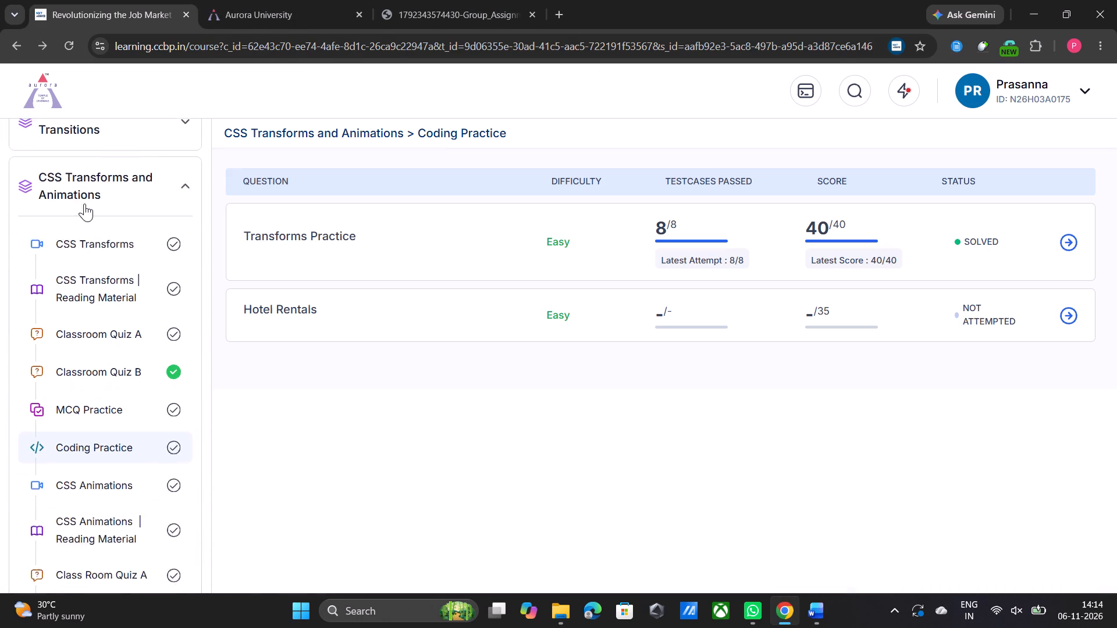
scroll(87, 249, "up", 3)
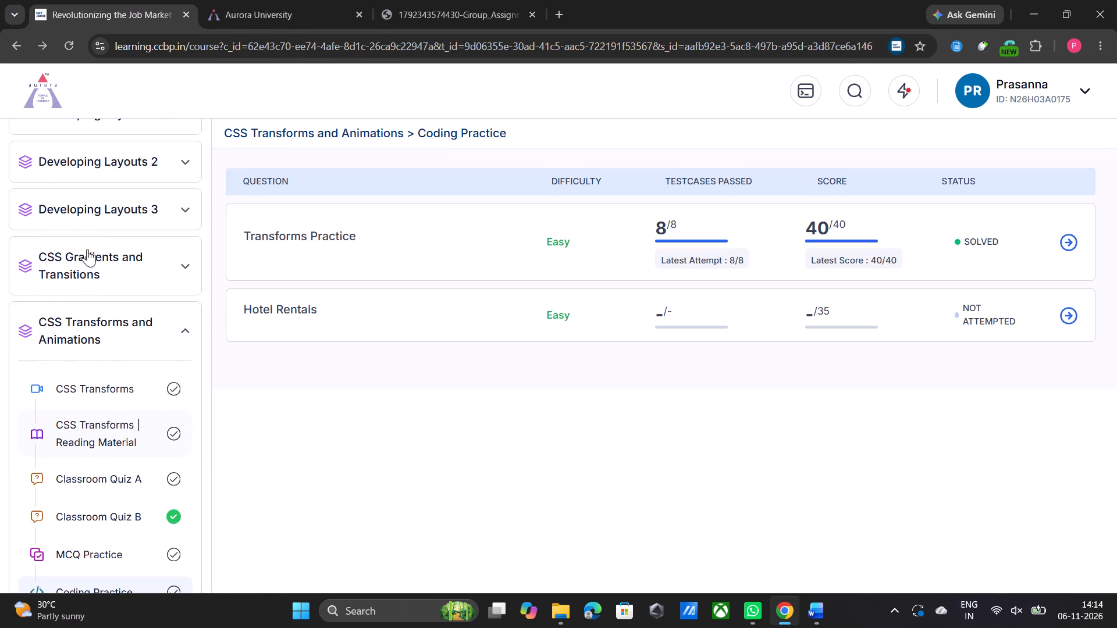
left_click(90, 270)
scroll(92, 327, "down", 1)
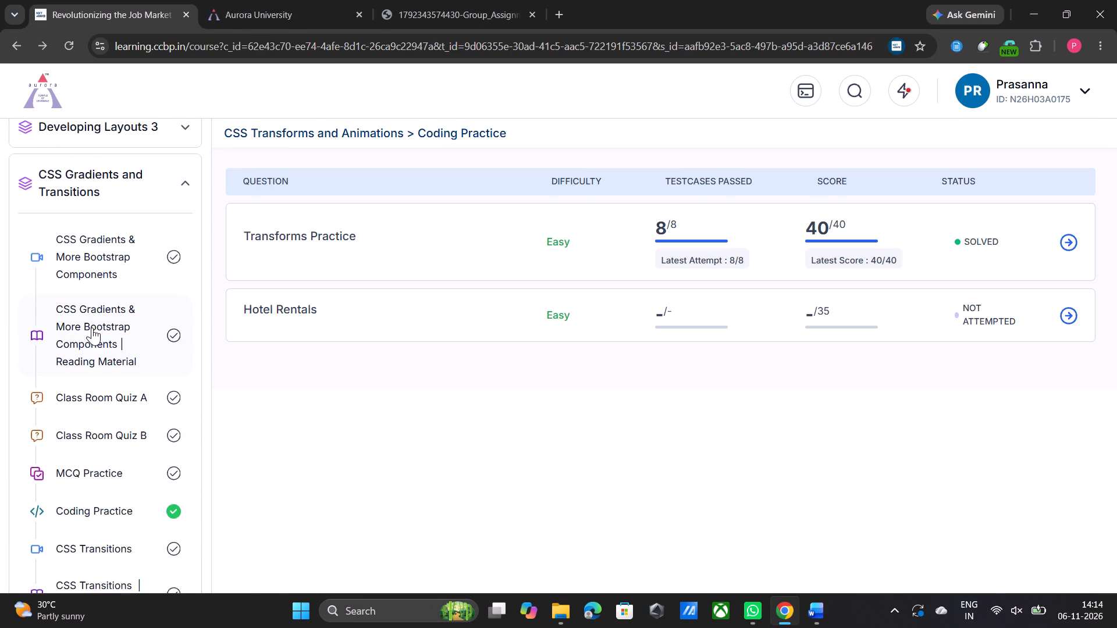
scroll(92, 327, "down", 3)
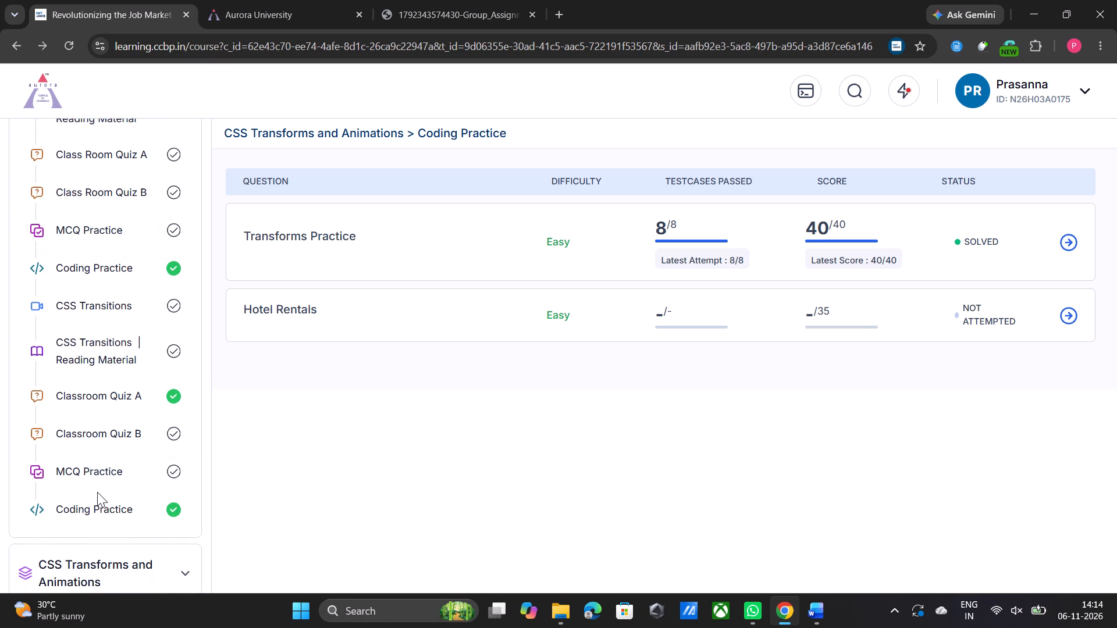
left_click(98, 508)
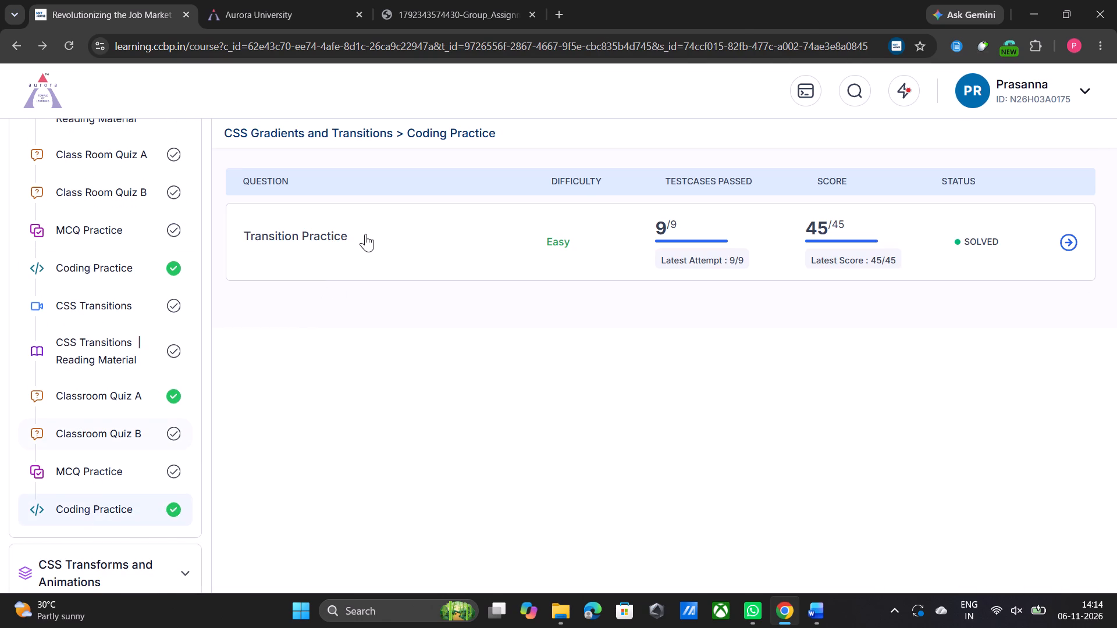
left_click(365, 234)
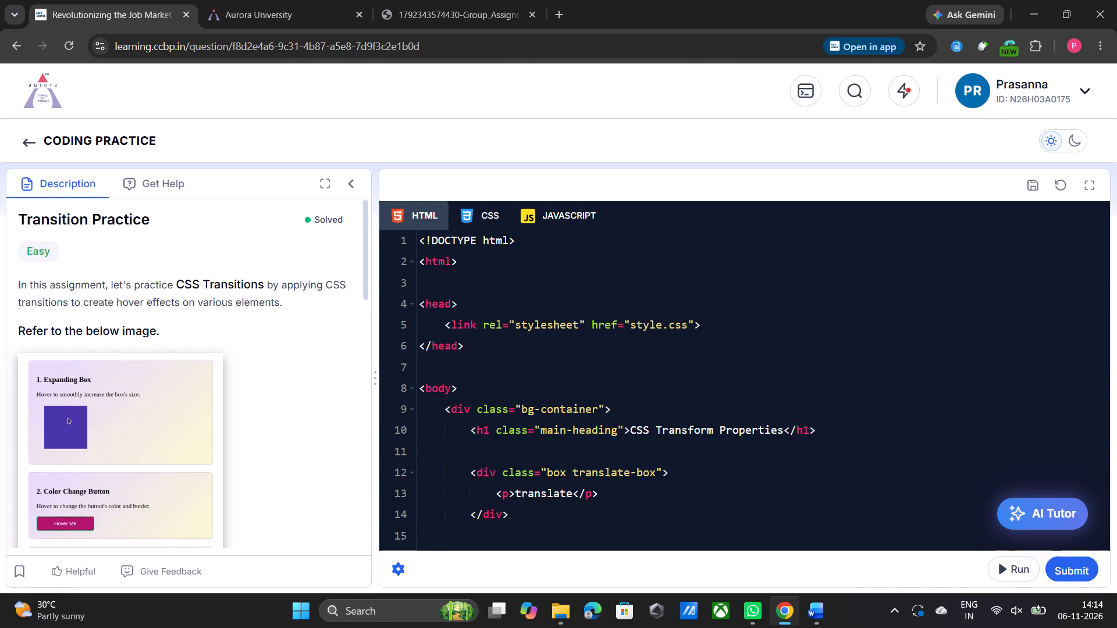
Copy the entire HTML code of the Transition Practice question, from the DOCTYPE line to the closing html tag.
left_click_drag(418, 239, 499, 487)
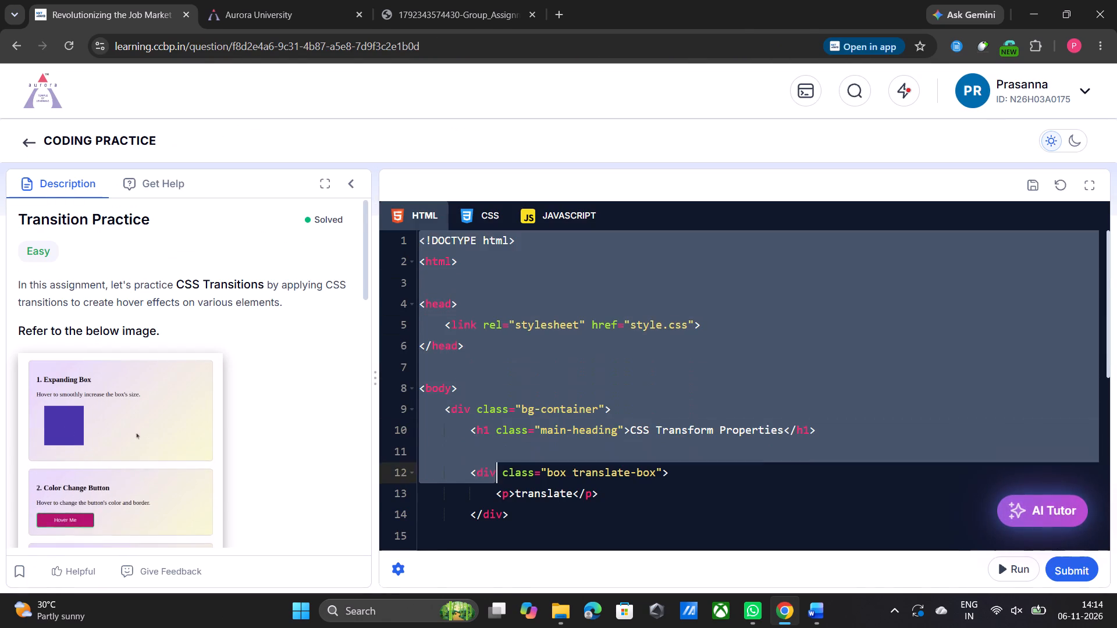
left_click_drag(499, 487, 506, 627)
key("ctrl+c")
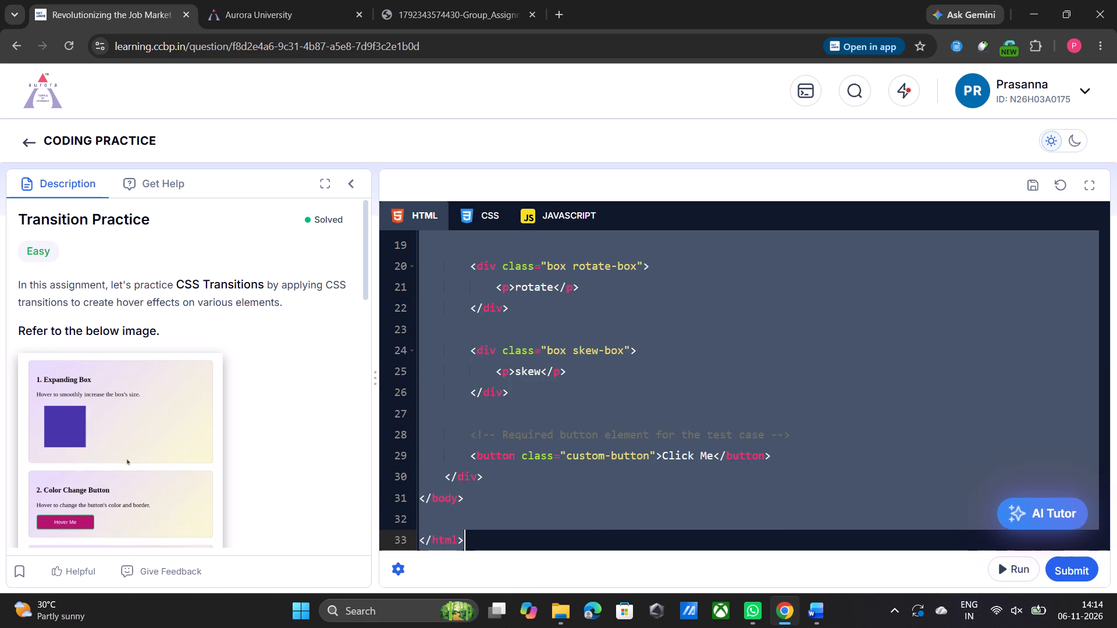